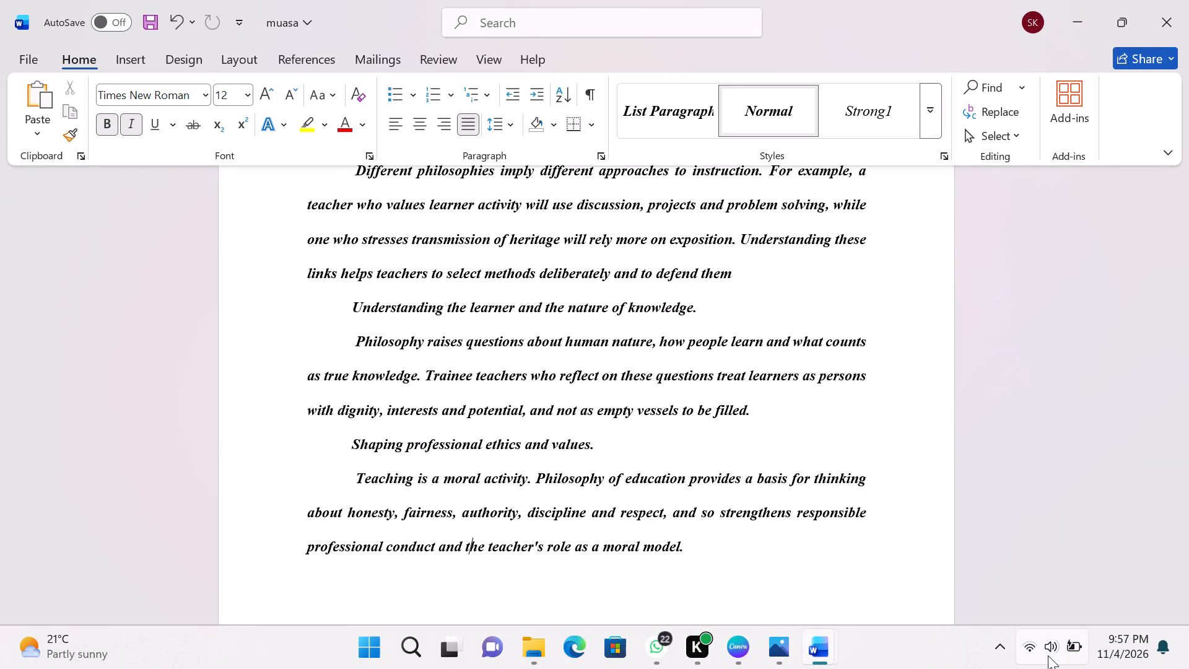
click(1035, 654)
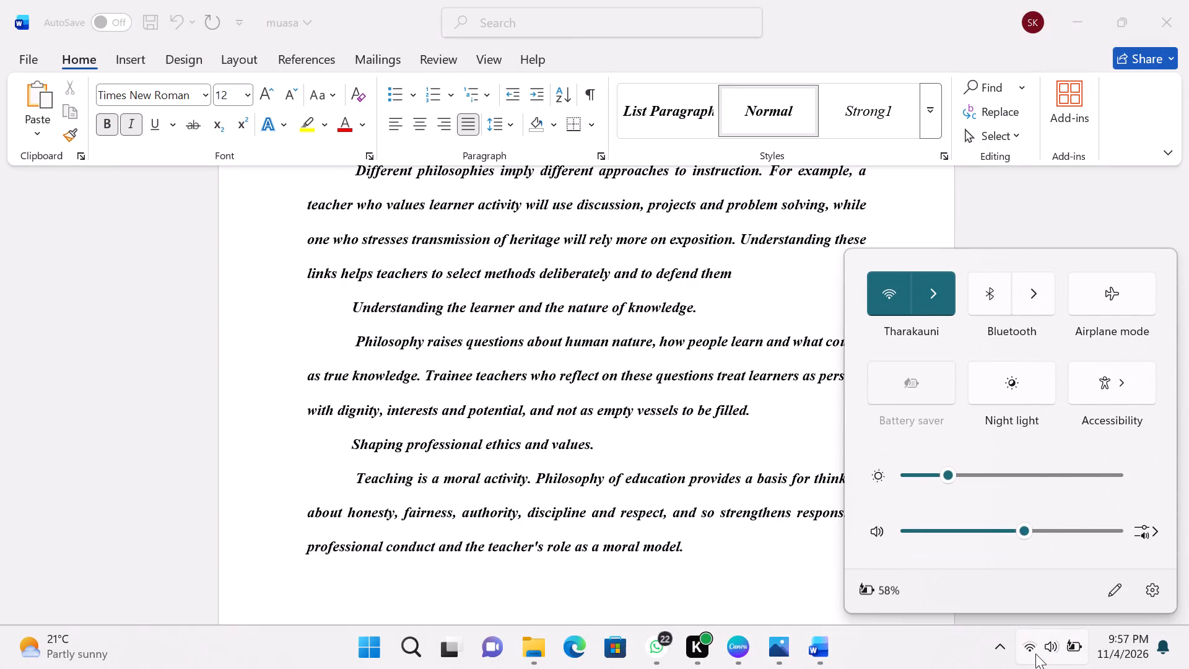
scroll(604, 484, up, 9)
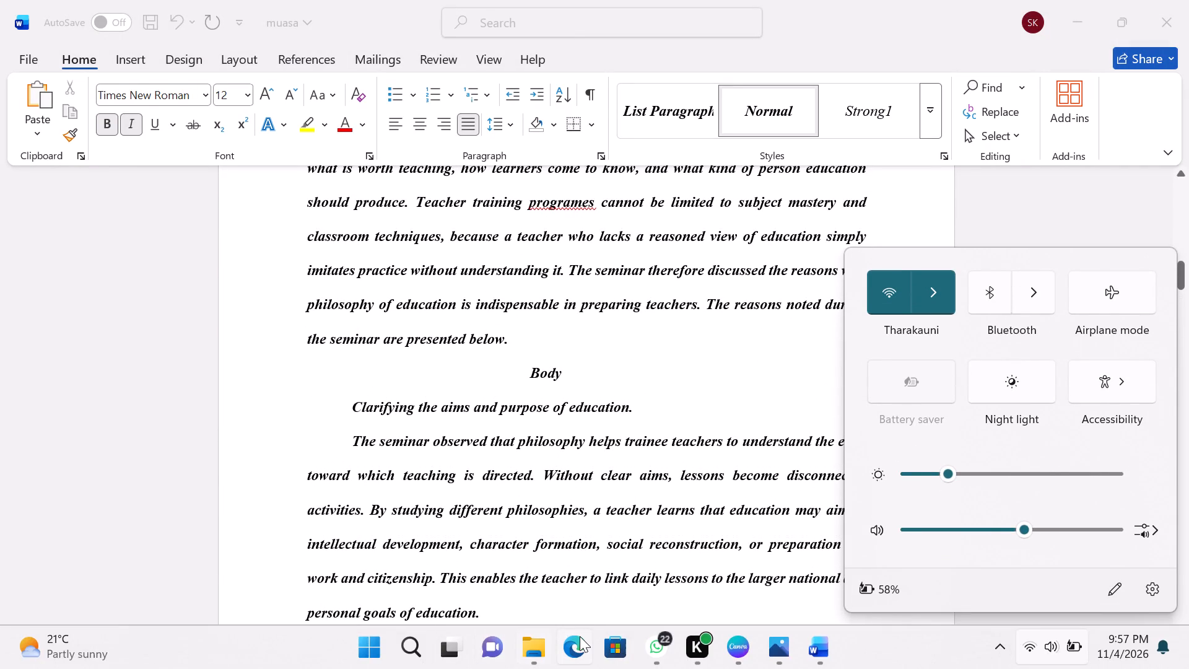
Switch from the Word document to PowerPoint by launching it from the pinned apps.
click(367, 652)
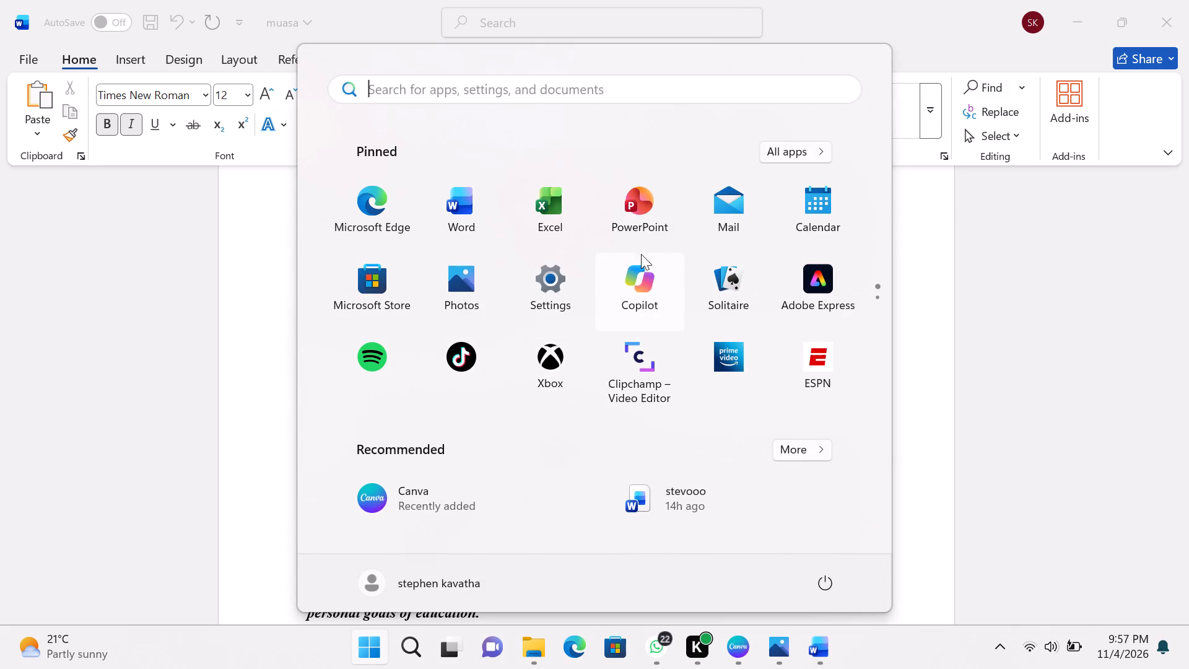
double_click(642, 207)
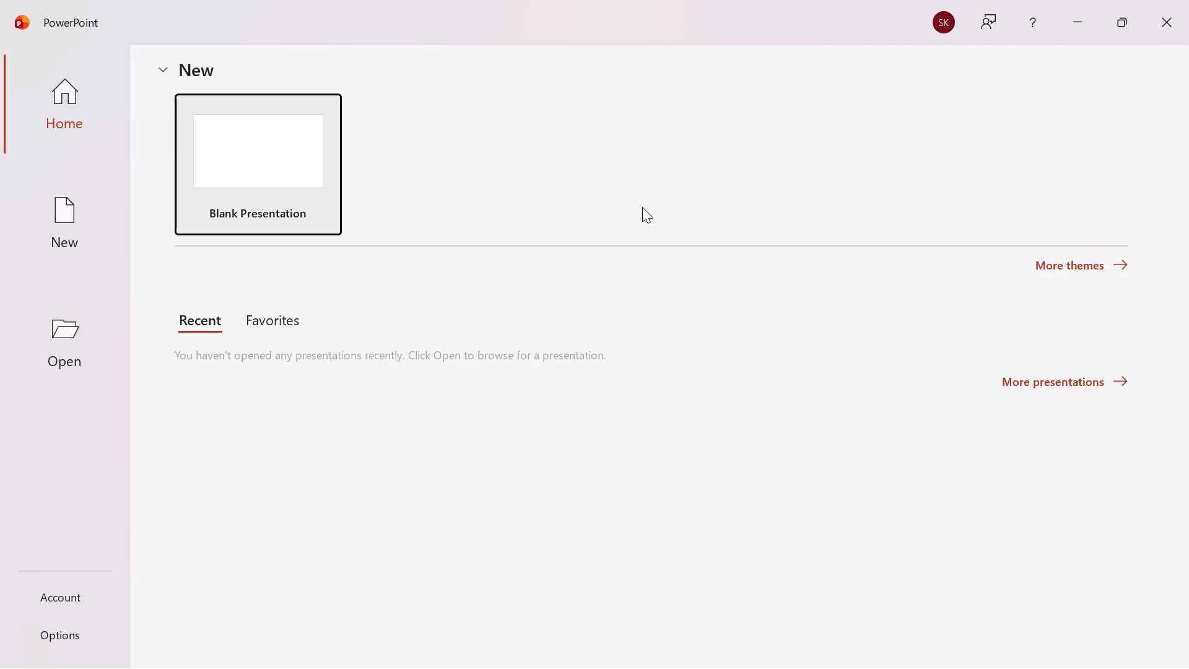
Create a new blank presentation.
double_click(255, 159)
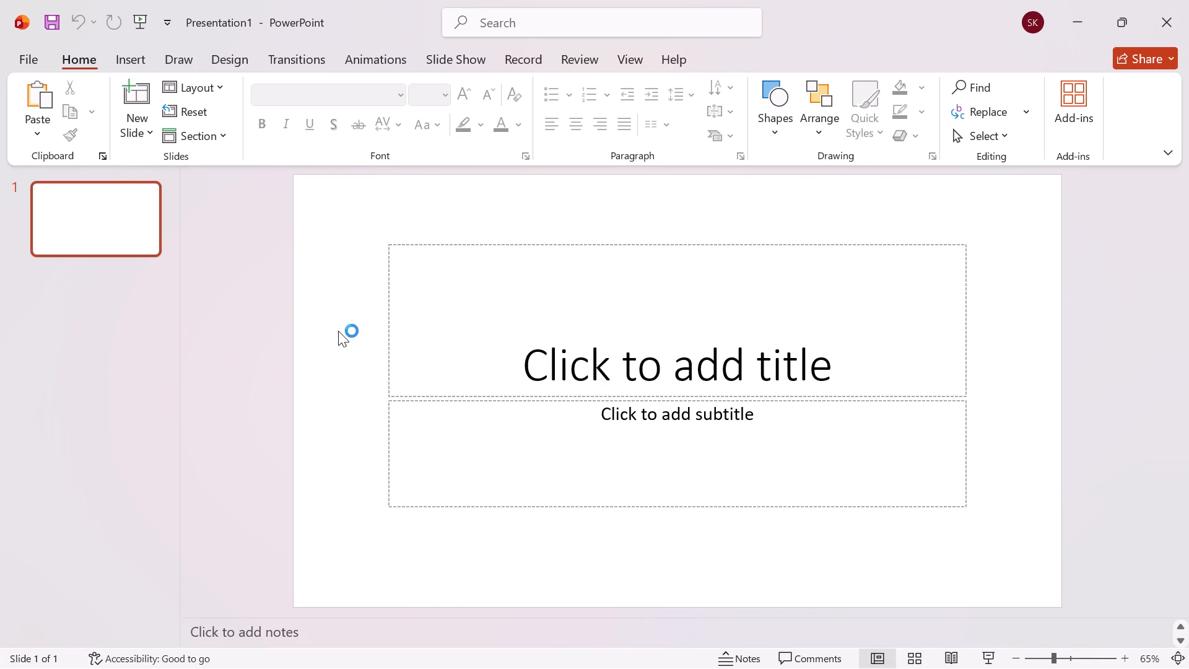
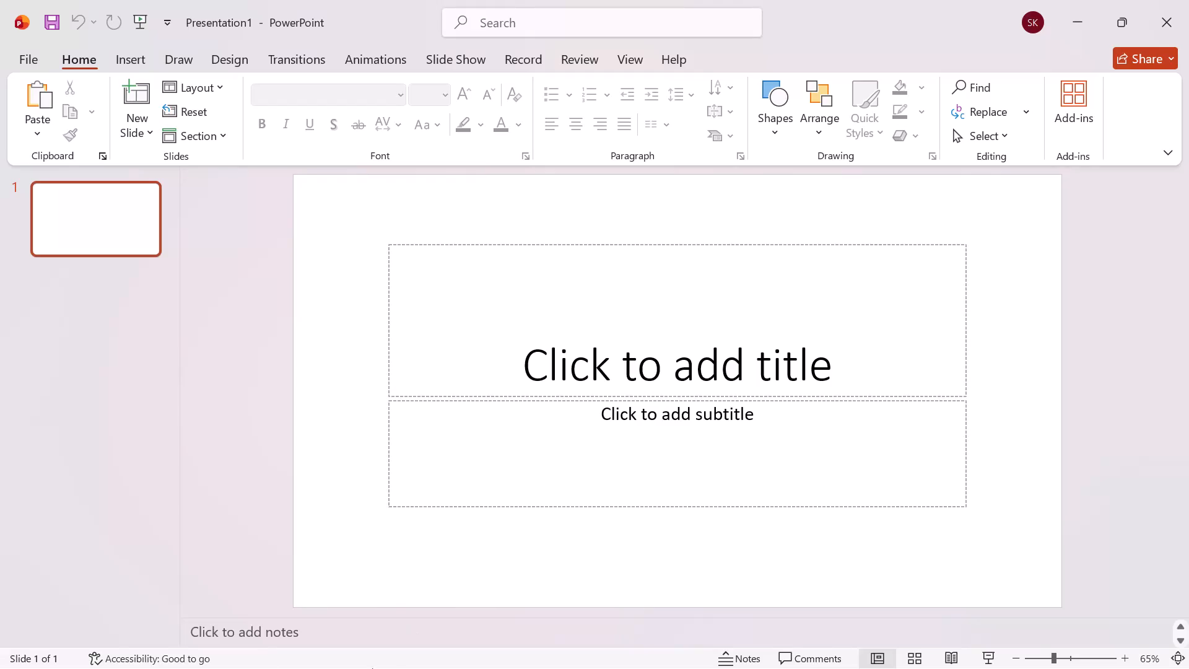
Open the title placeholder on the first slide for text entry.
click(514, 377)
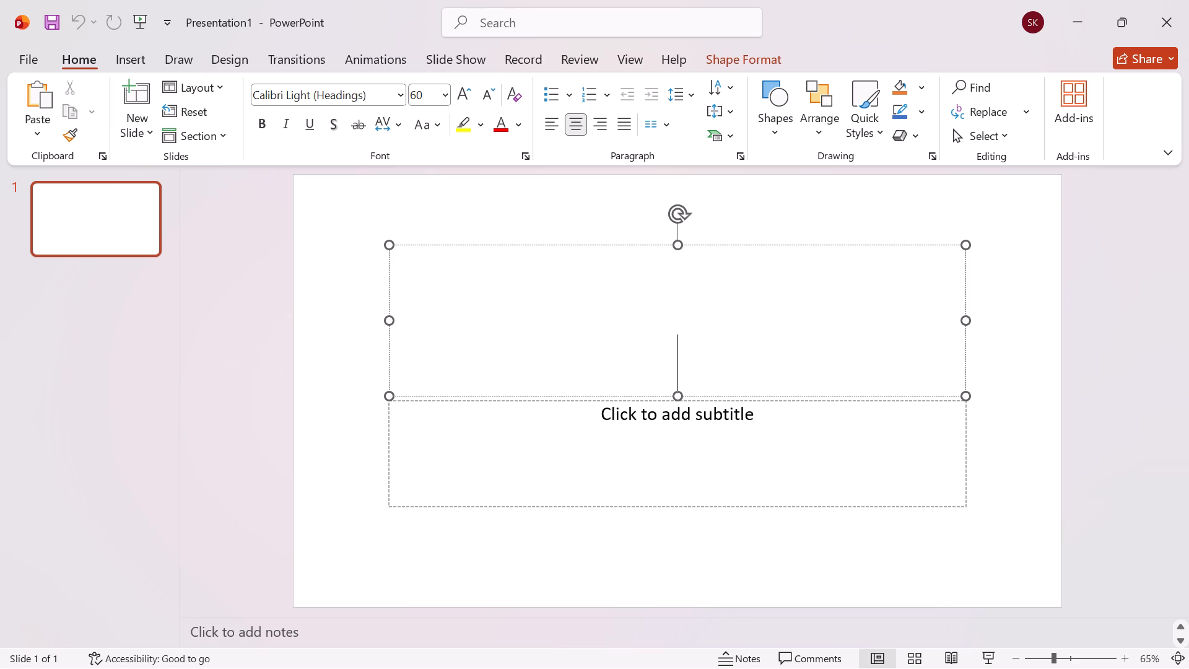
click(514, 344)
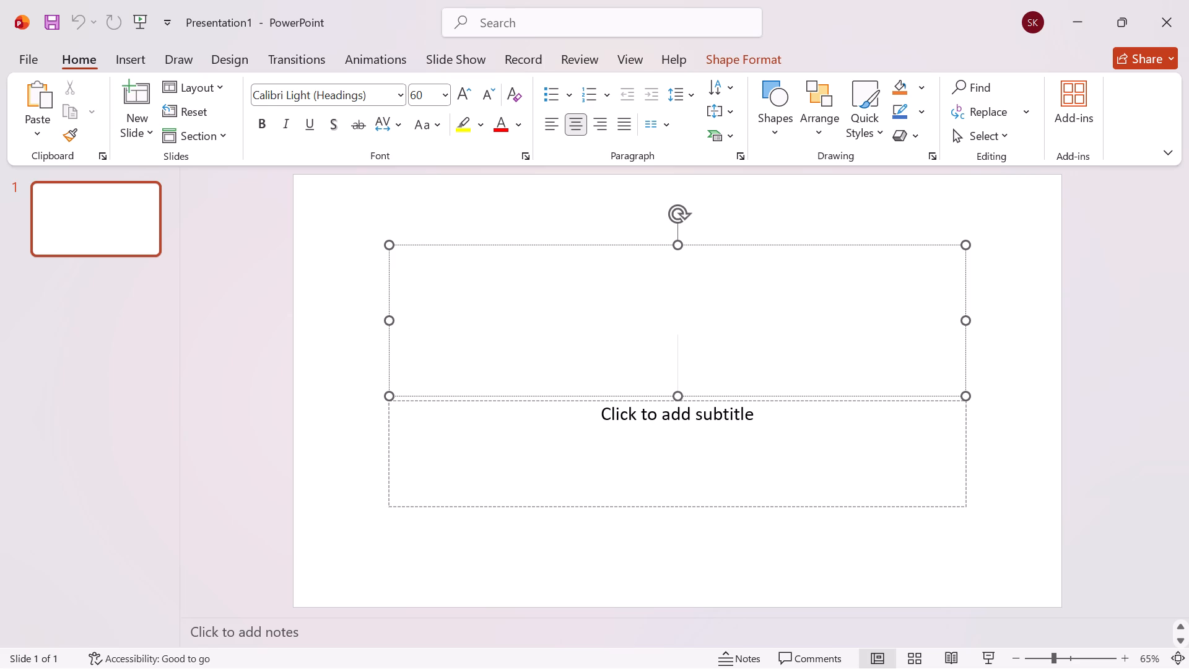
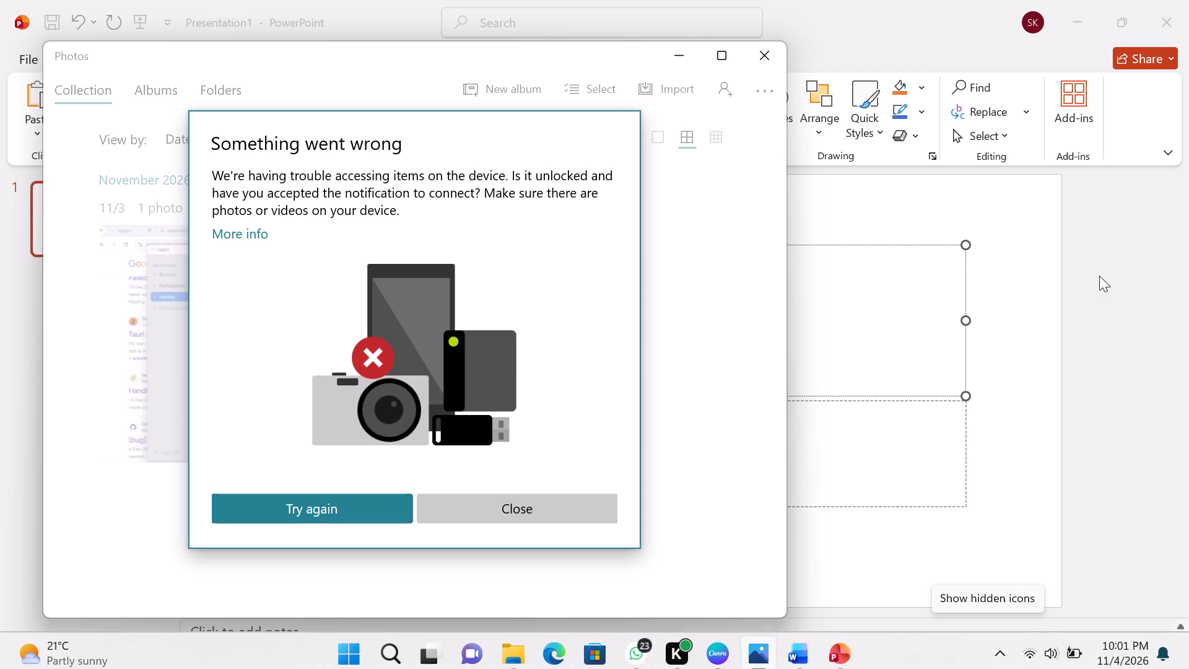
Close the Photos window to get back to the new presentation.
click(752, 57)
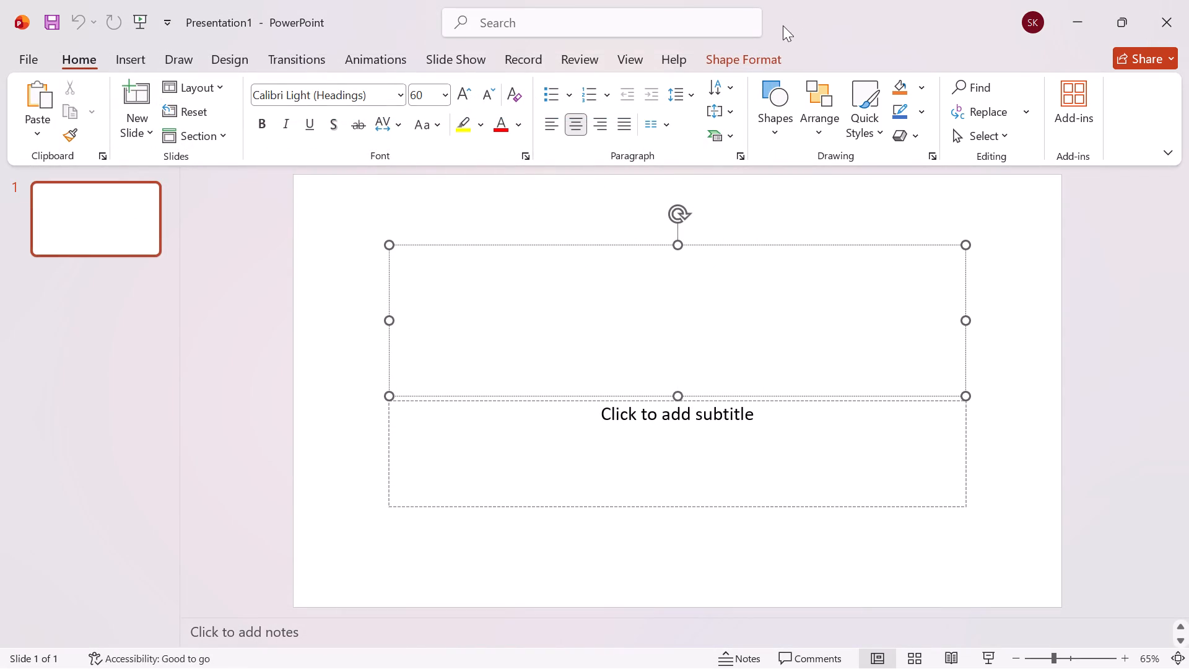
Enter "PHILOSOPHICAL" as the title on the first slide.
click(689, 269)
key(p)
text(HO)
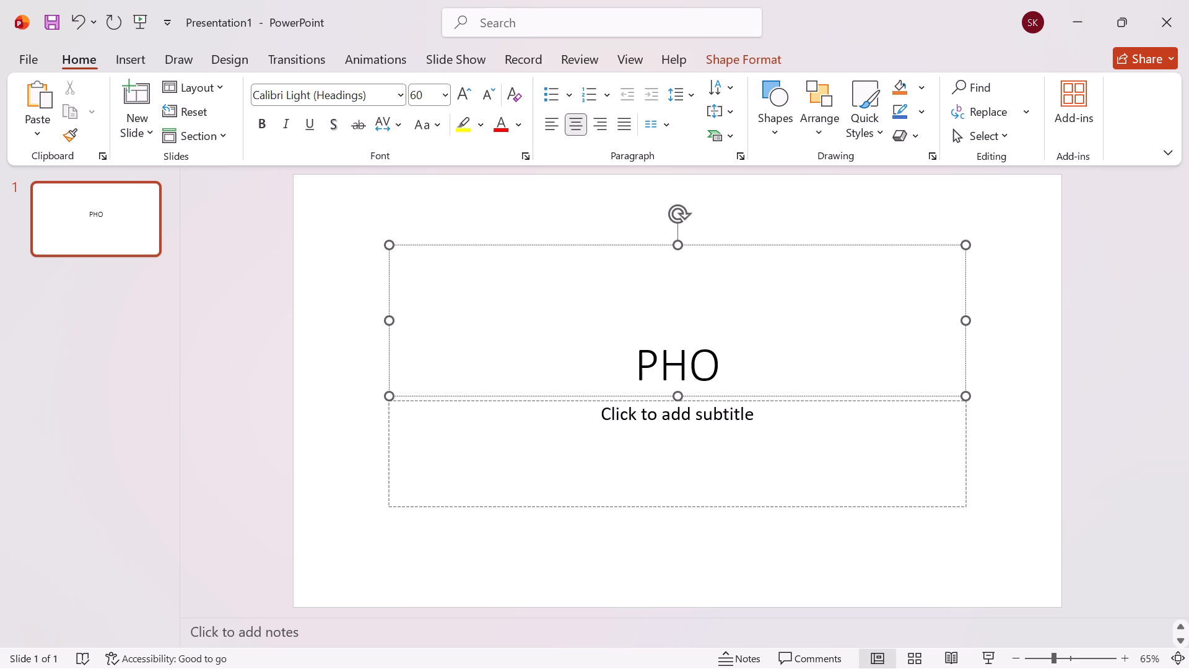
key(BackSpace)
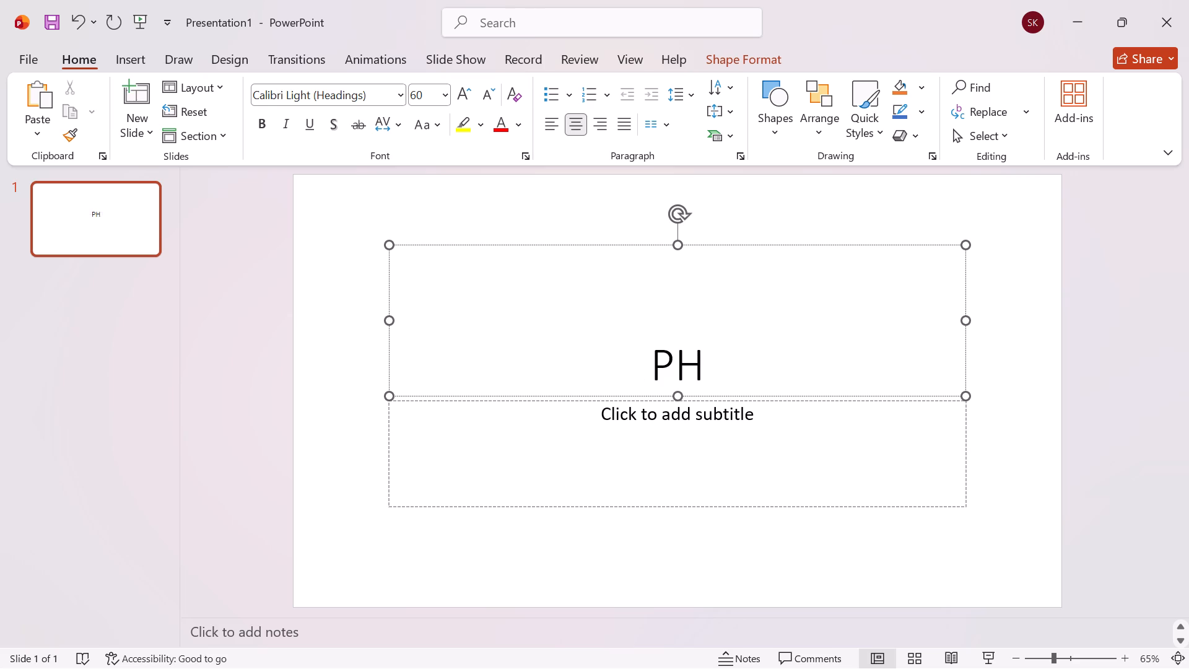
text(ILO)
text(SO)
text(PHI)
text(CAL)
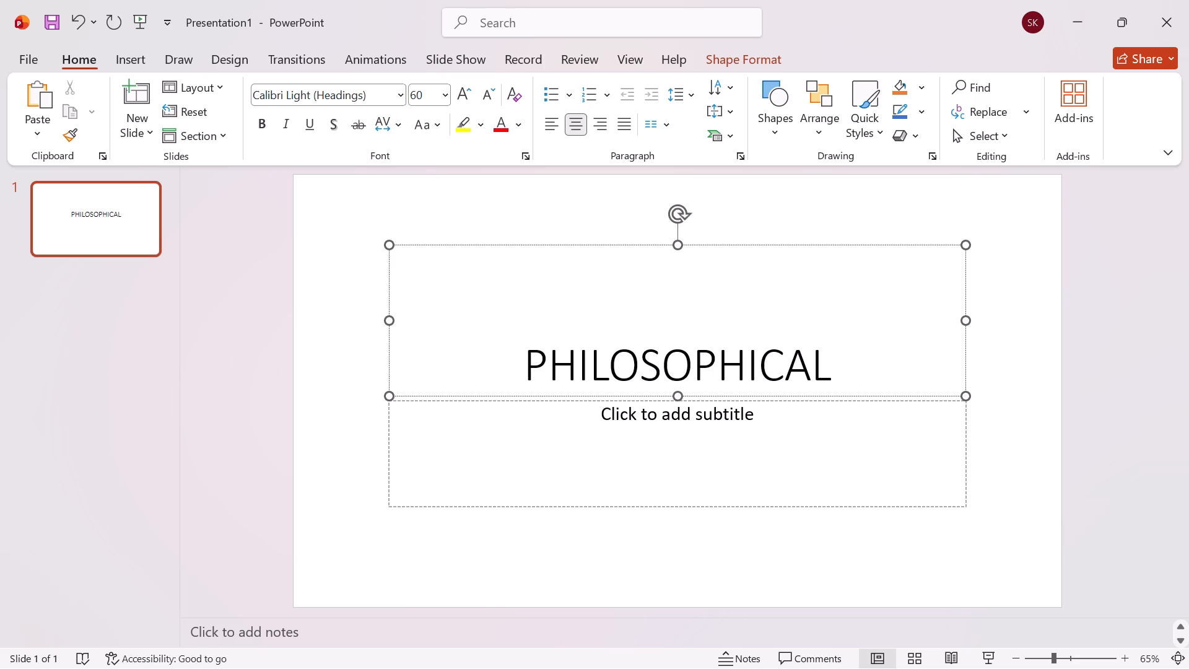
Switch to the Word document muasa and copy the QUESTION ONE heading with its full Introduction paragraph.
click(777, 655)
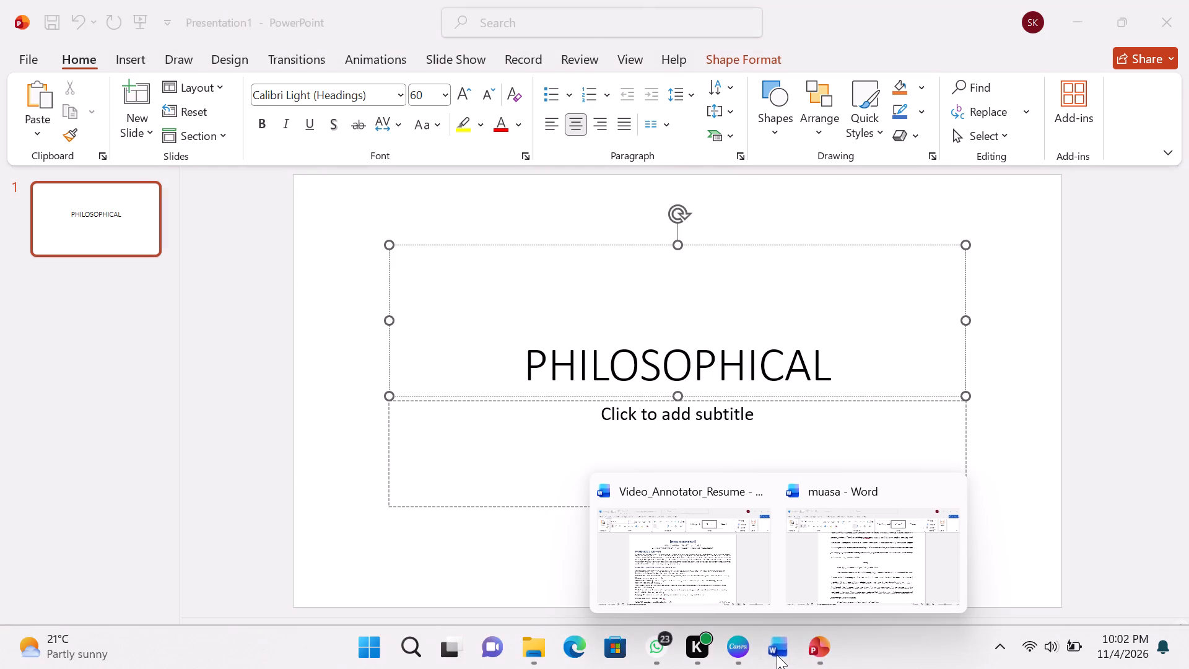
click(850, 572)
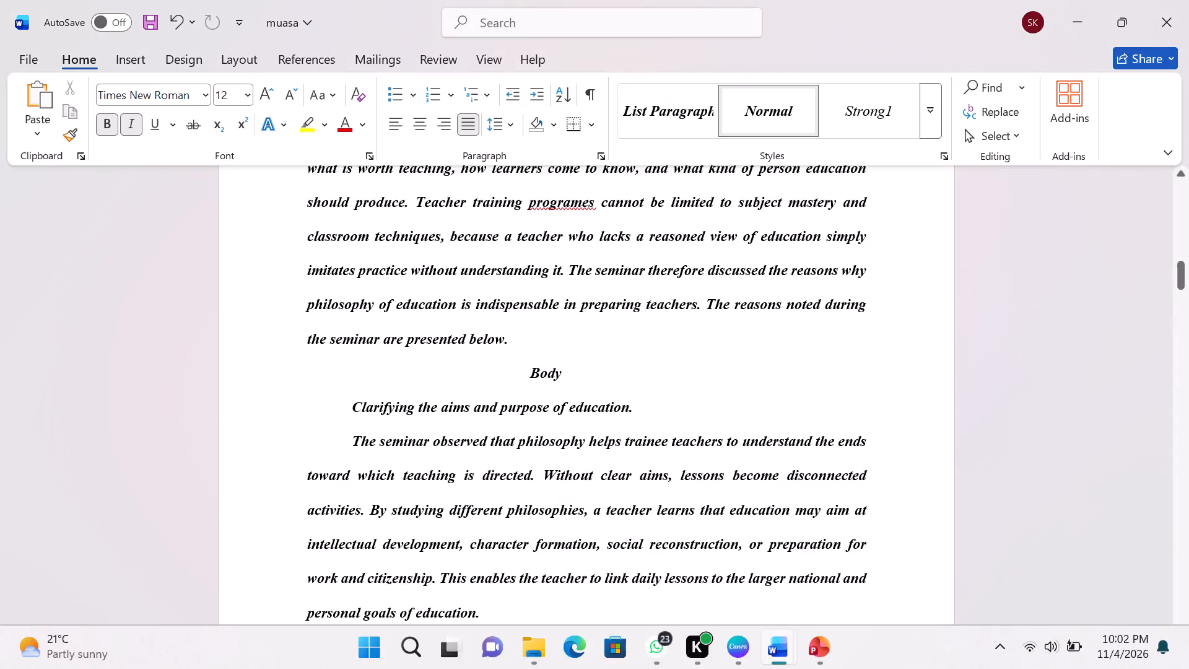
scroll(792, 383, up, 10)
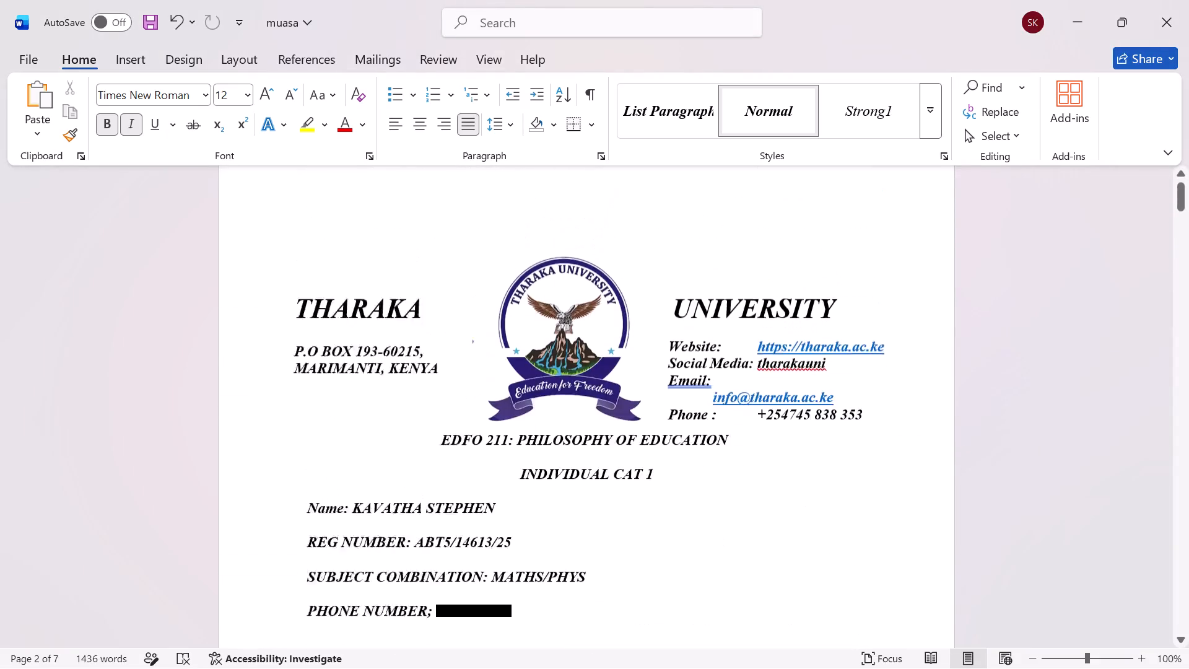
scroll(792, 383, down, 1)
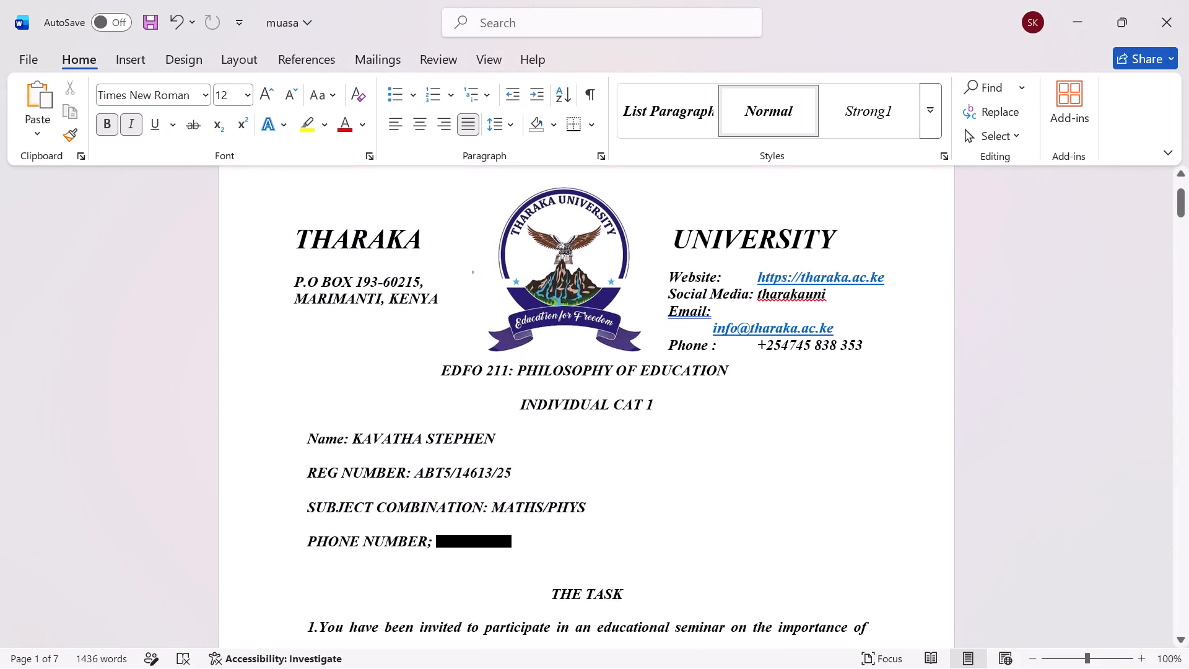
key(Down)
key(Down)
key(Down)
key(Down)
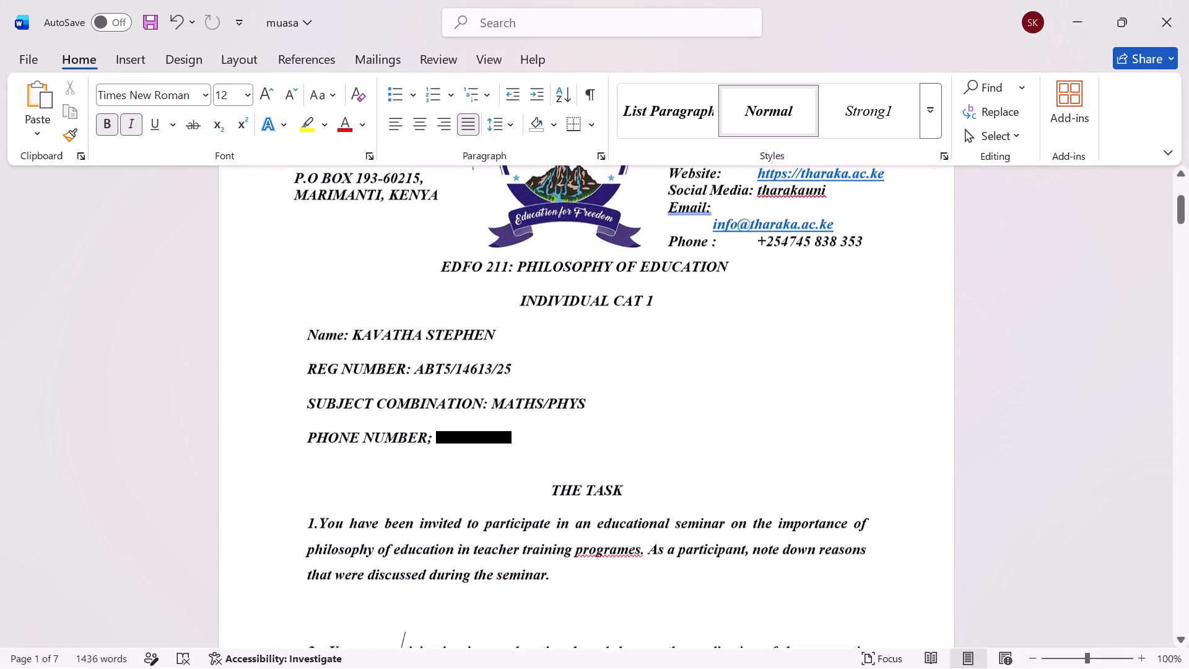
key(Down)
key(Down)
key(Down)
key(Down)
key(Down)
key(Down)
key(Down)
key(Down)
key(Down)
key(Down)
key(Down)
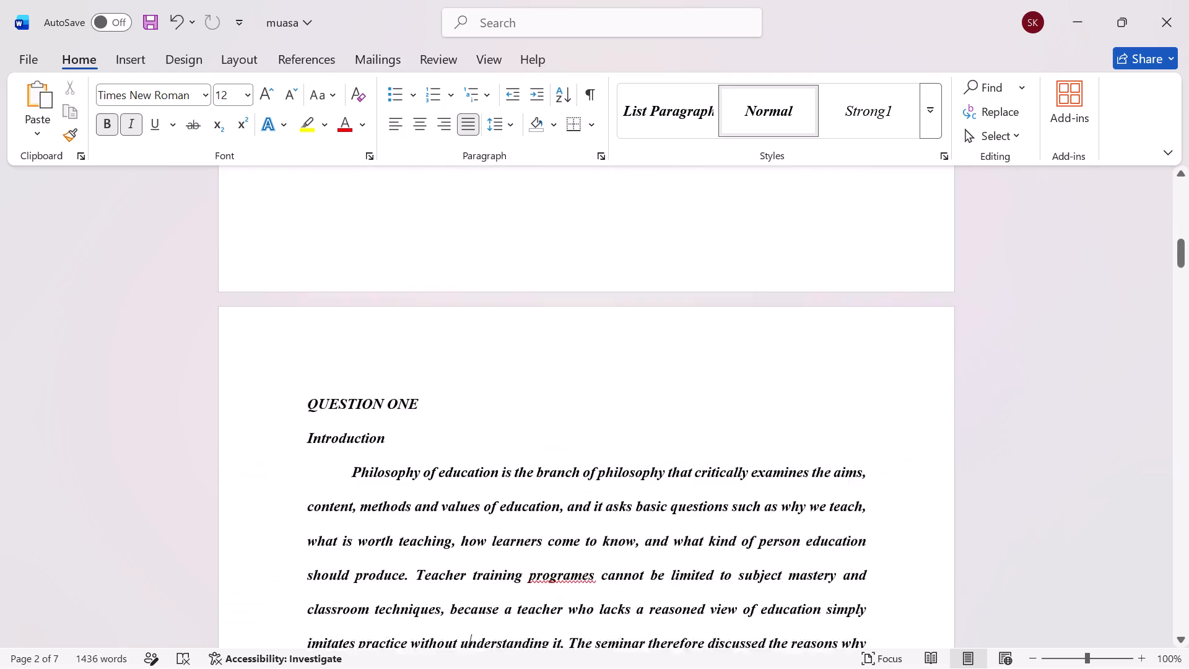
key(Down)
key(Down)
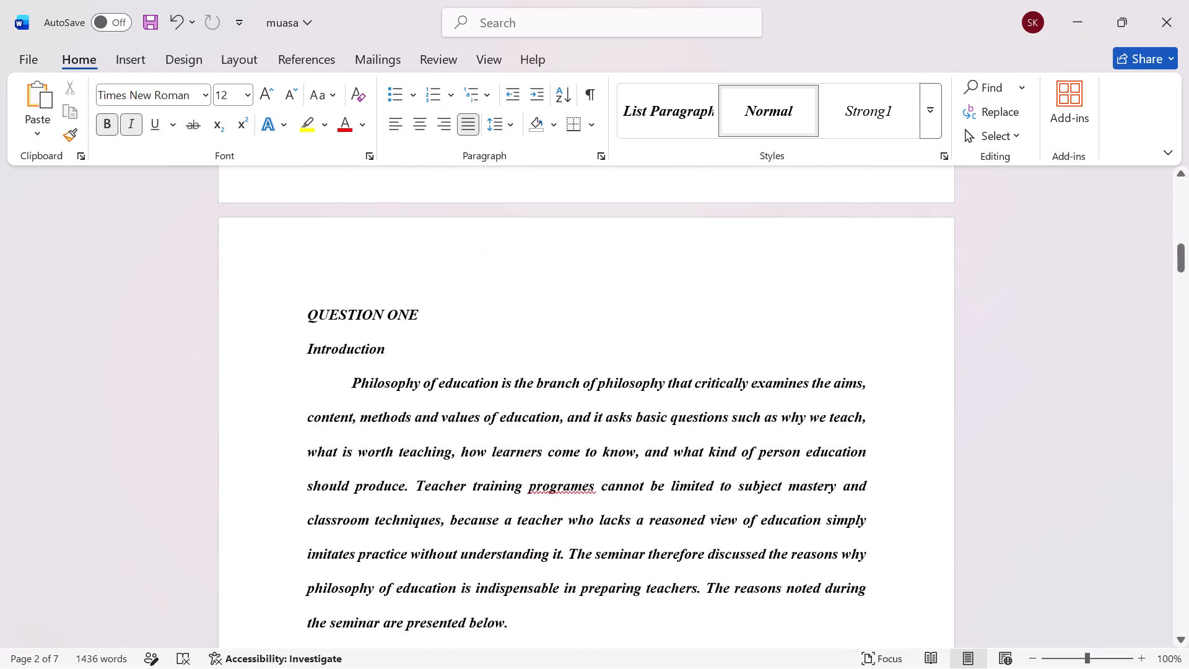
drag(321, 300, 321, 300)
drag(321, 300, 654, 464)
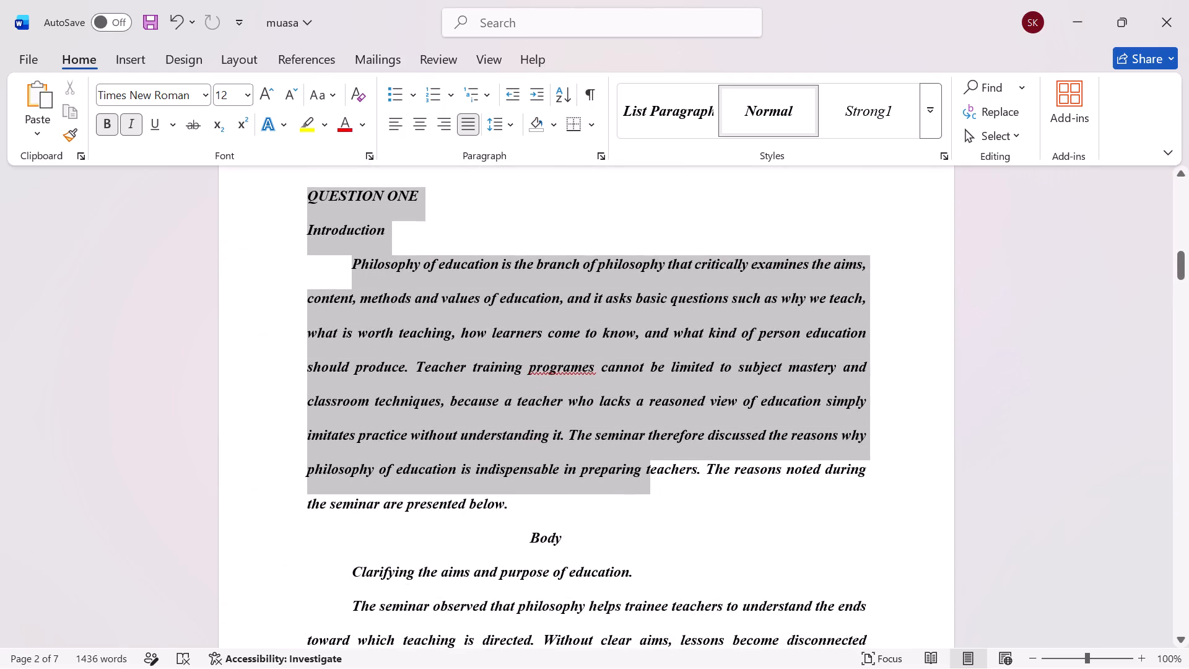
drag(654, 464, 636, 523)
right_click(589, 437)
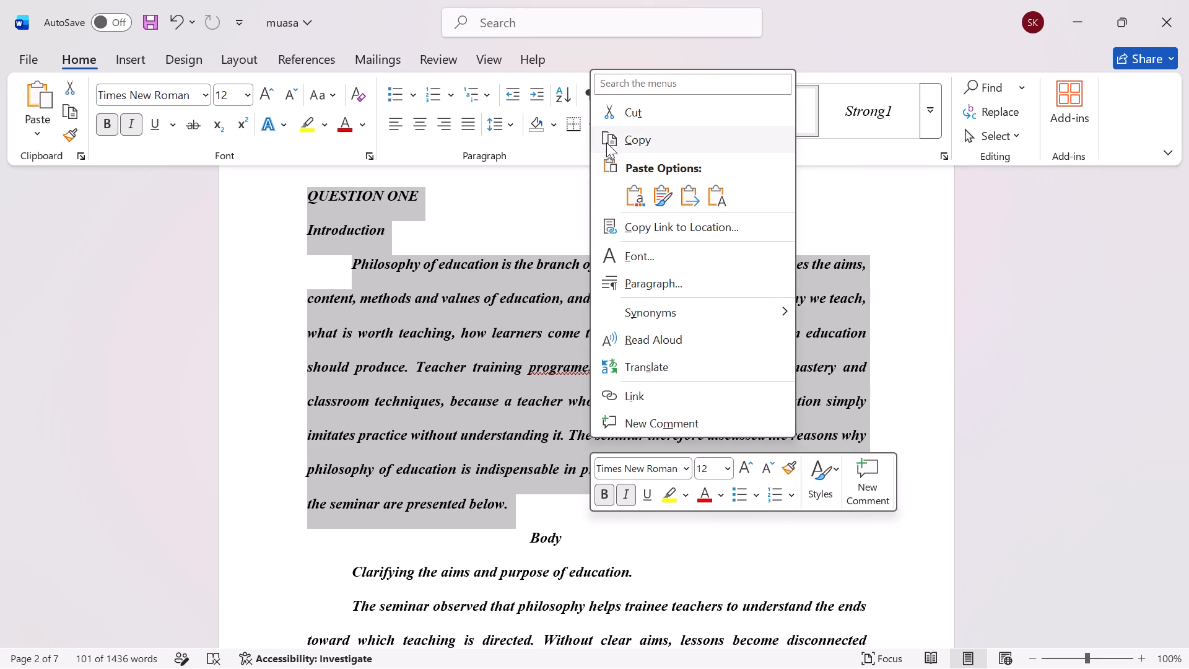
click(619, 144)
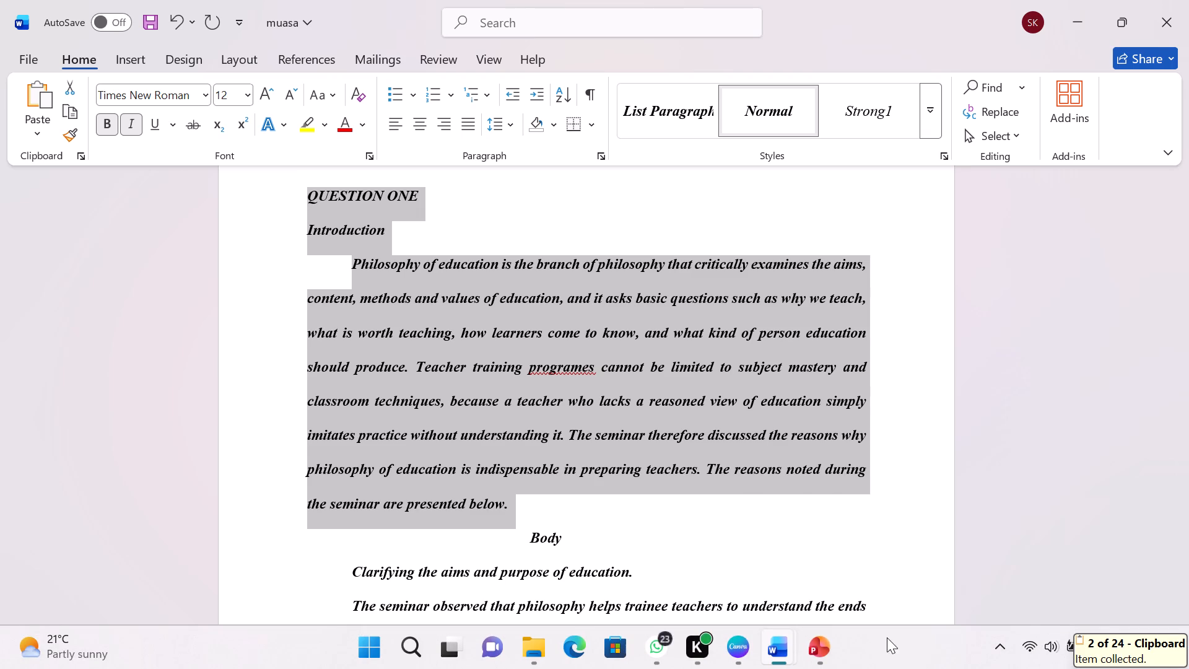
Return to PowerPoint and add a new title-and-content slide after the title slide.
click(816, 645)
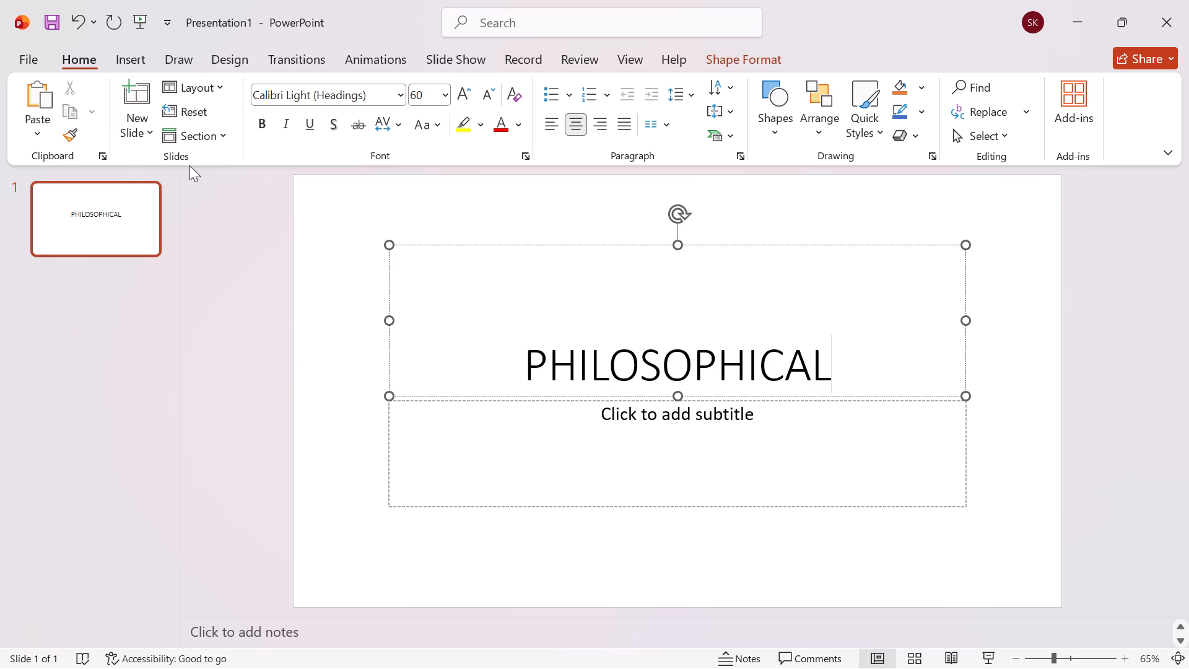
click(141, 109)
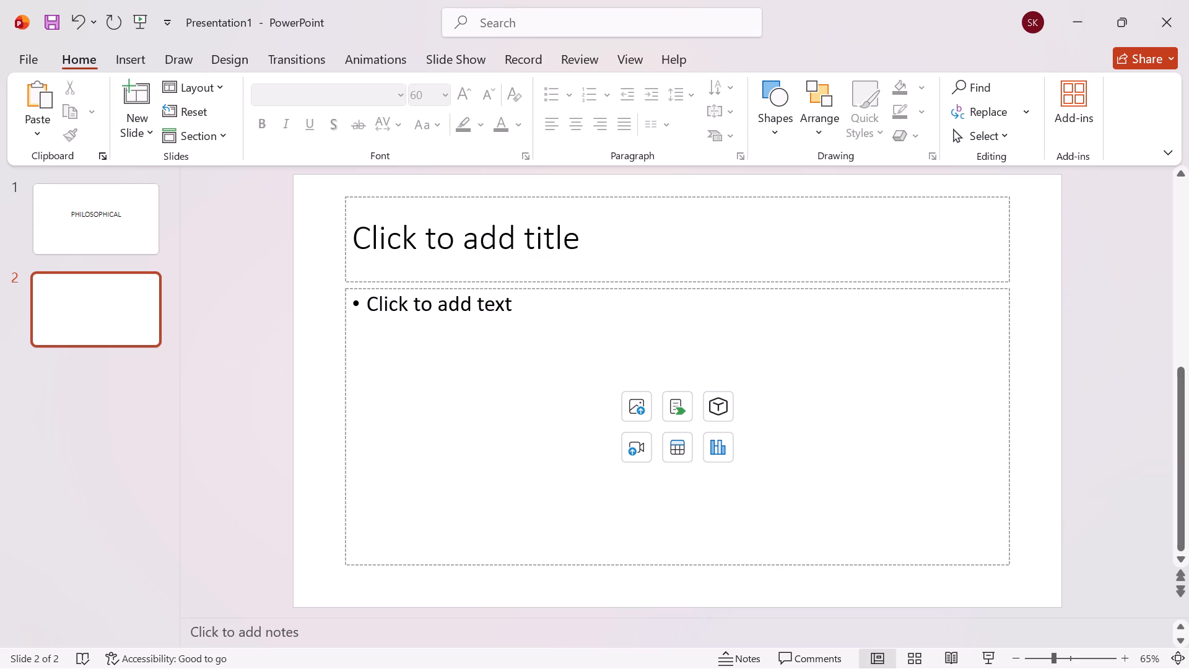
Paste the copied QUESTION ONE introduction into the second slide's content placeholder, using the destination theme.
click(104, 292)
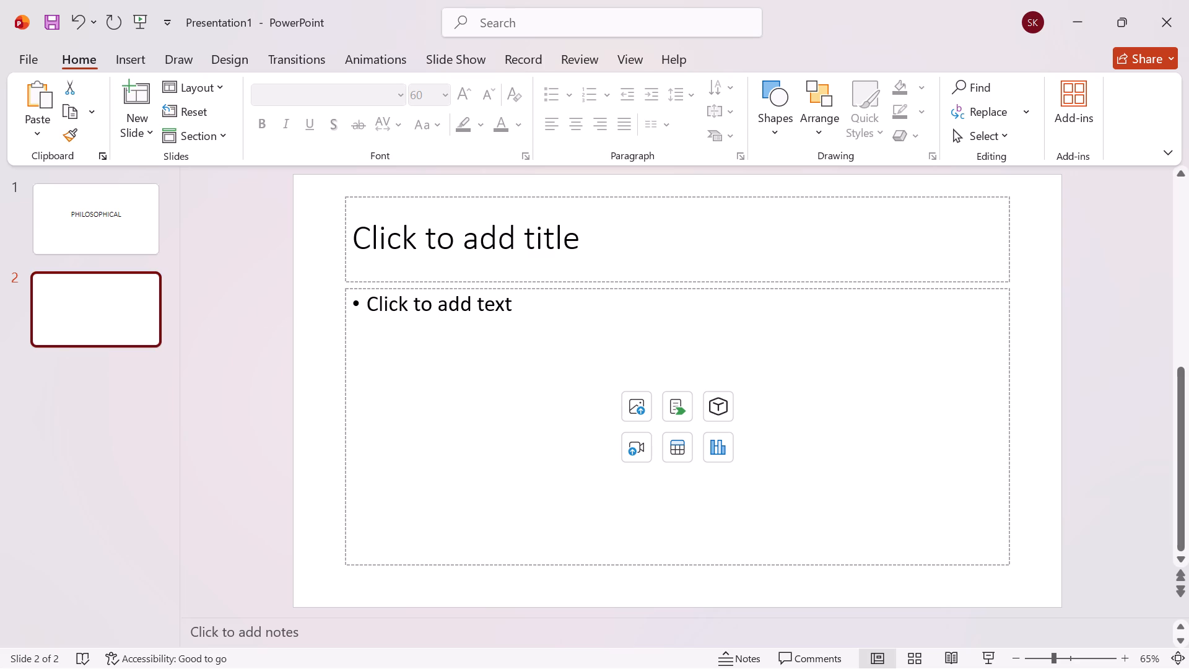
right_click(478, 305)
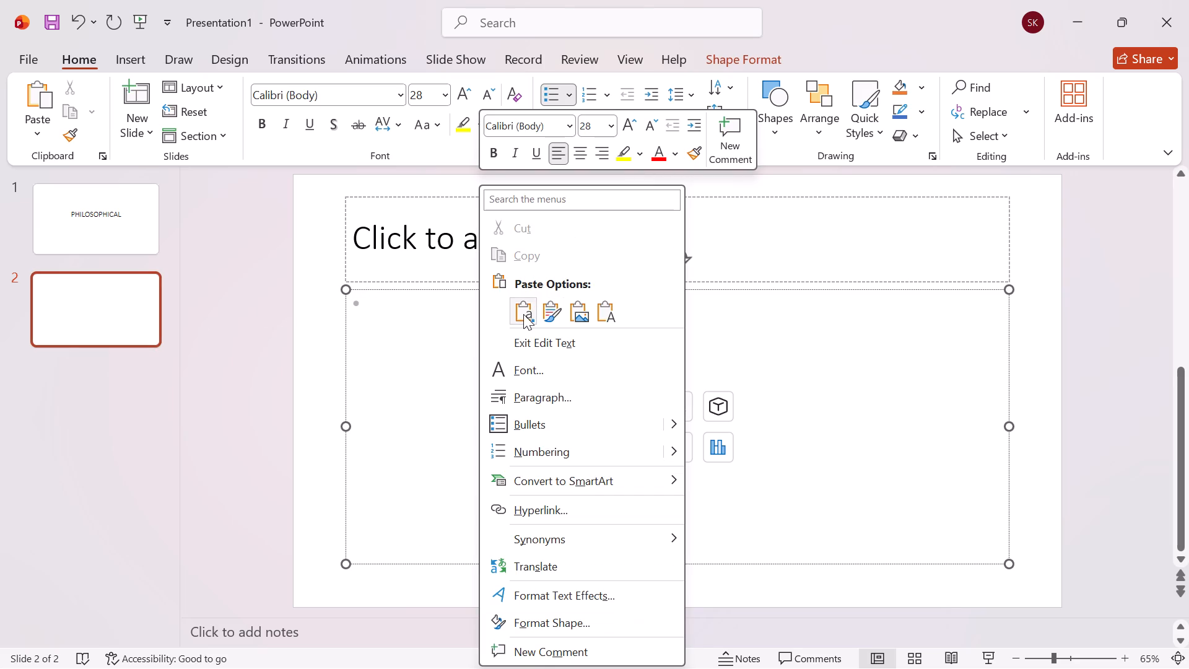
click(523, 314)
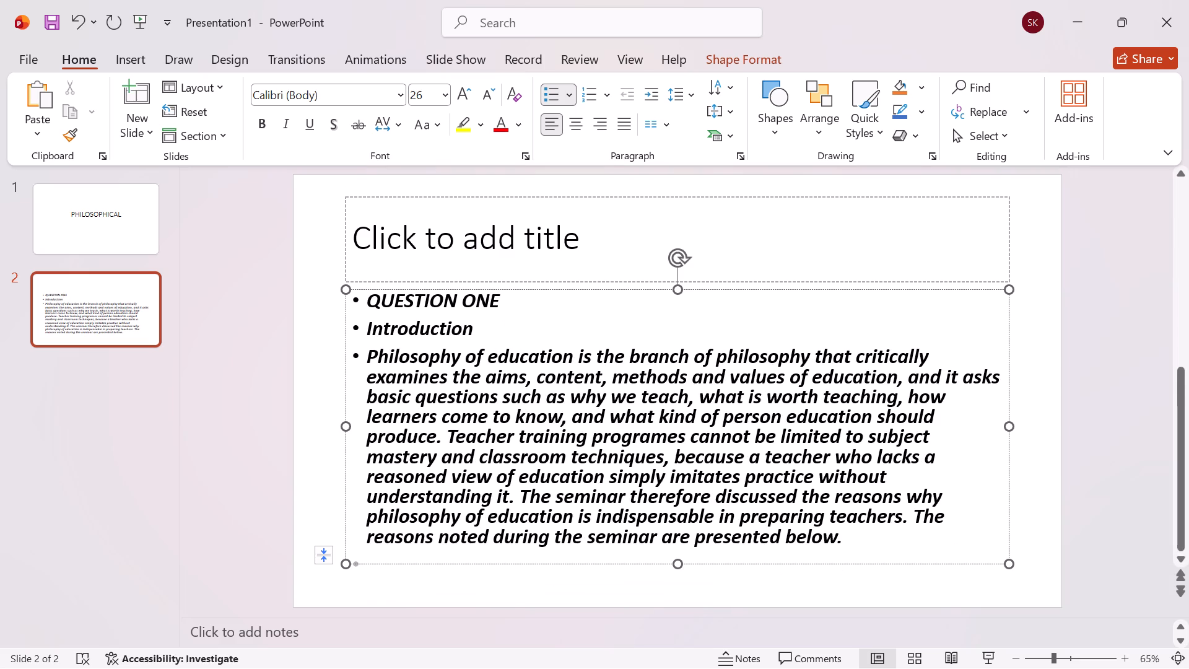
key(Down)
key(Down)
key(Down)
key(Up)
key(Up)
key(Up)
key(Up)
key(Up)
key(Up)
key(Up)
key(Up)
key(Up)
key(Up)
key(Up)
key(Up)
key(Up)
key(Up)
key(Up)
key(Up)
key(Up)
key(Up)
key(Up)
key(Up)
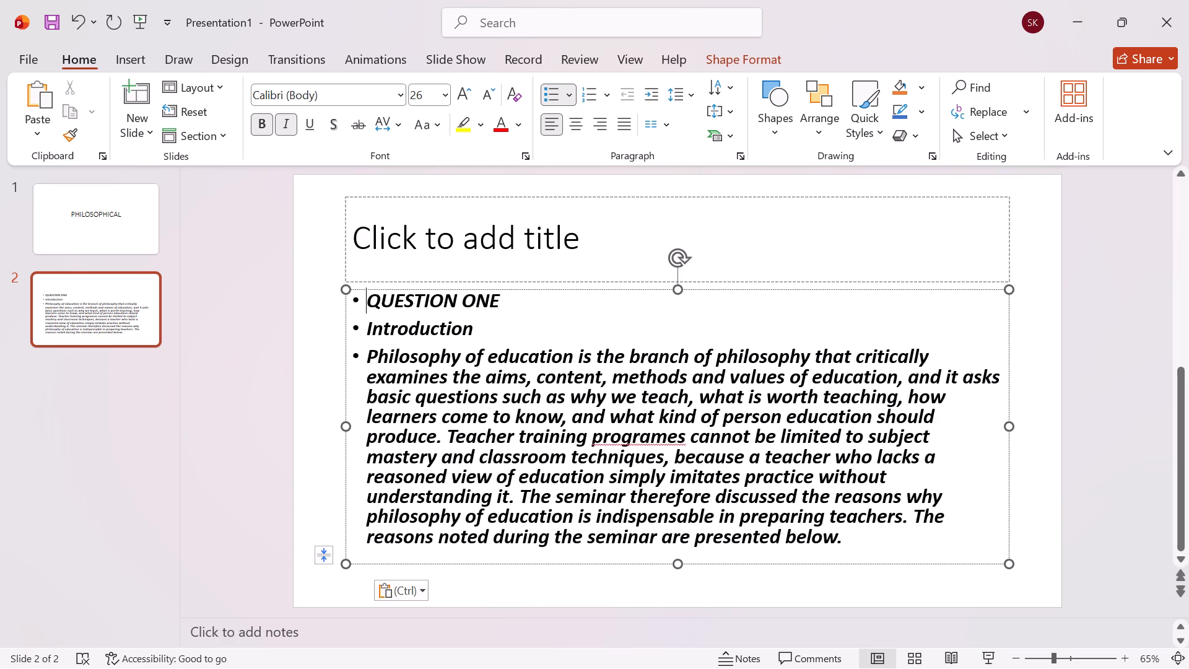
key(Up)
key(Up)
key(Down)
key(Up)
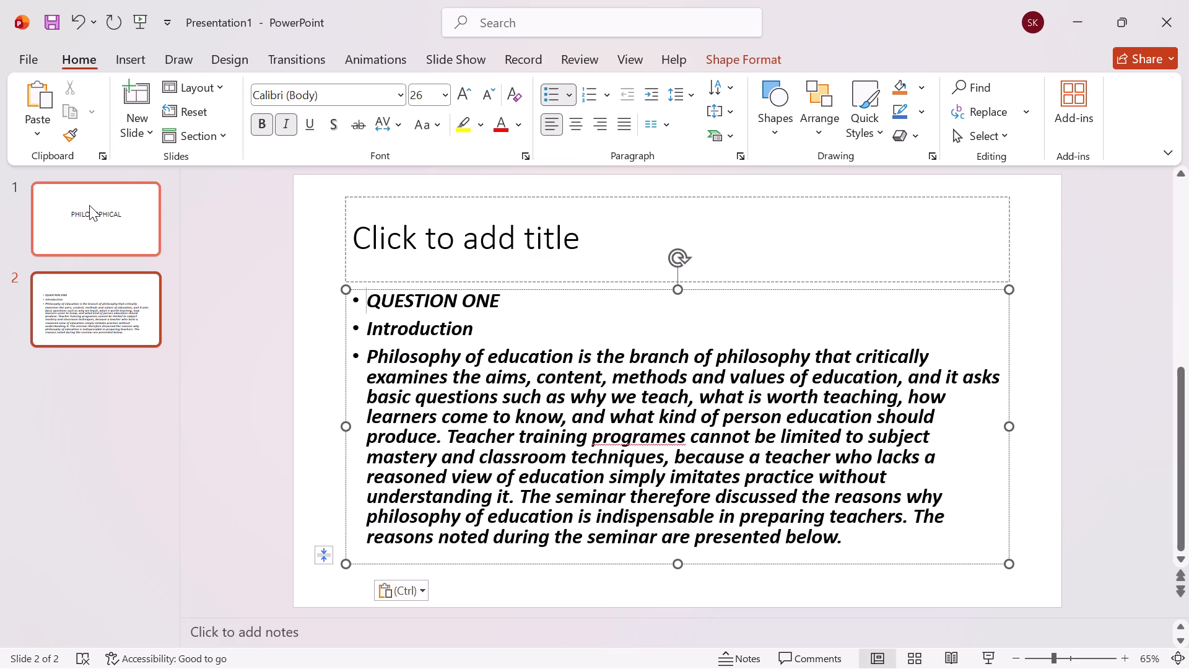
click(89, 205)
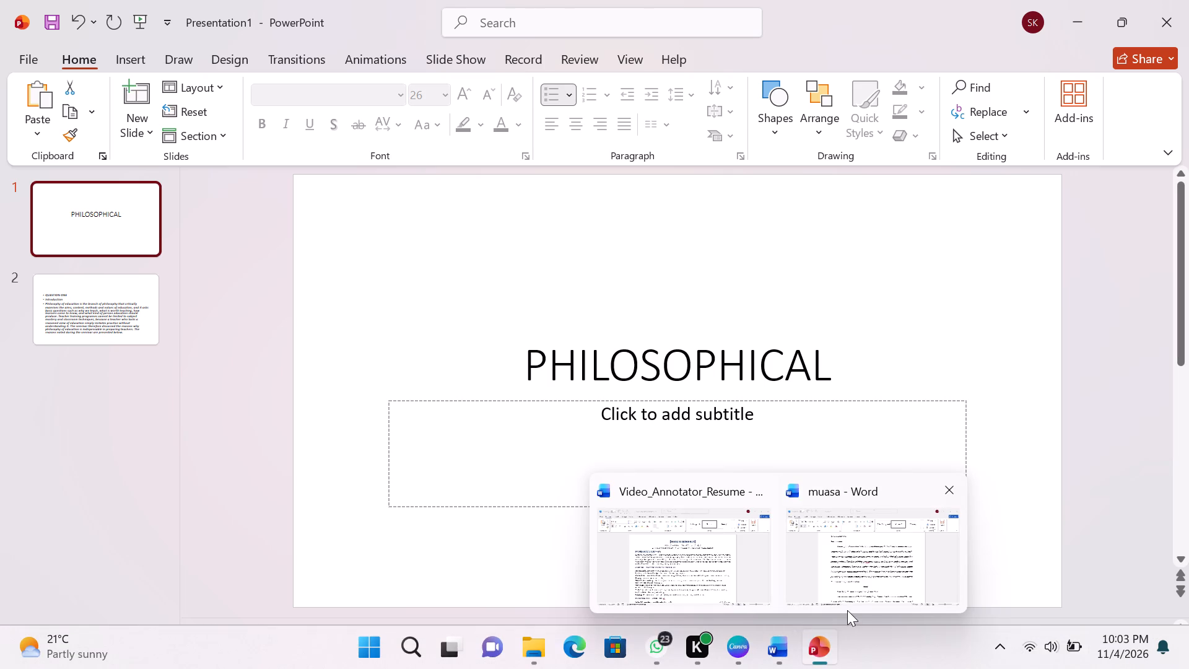
Switch to Word and open the recent document tharaka from the Downloads folder.
click(849, 591)
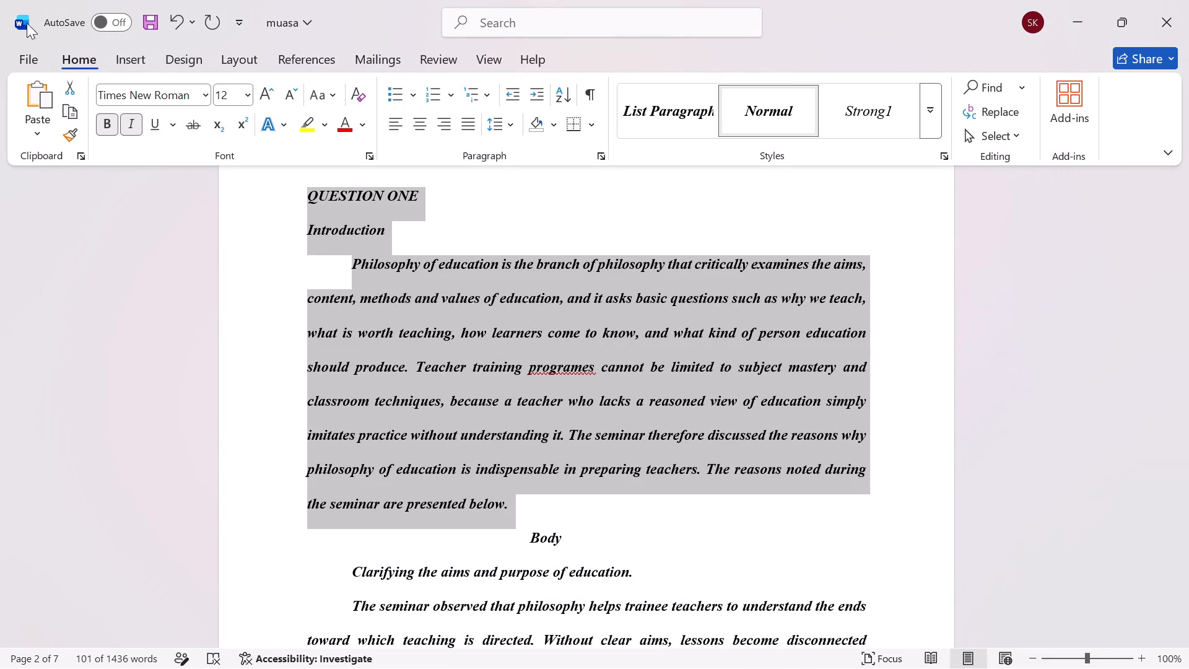
click(17, 57)
scroll(64, 103, up, 1)
click(150, 256)
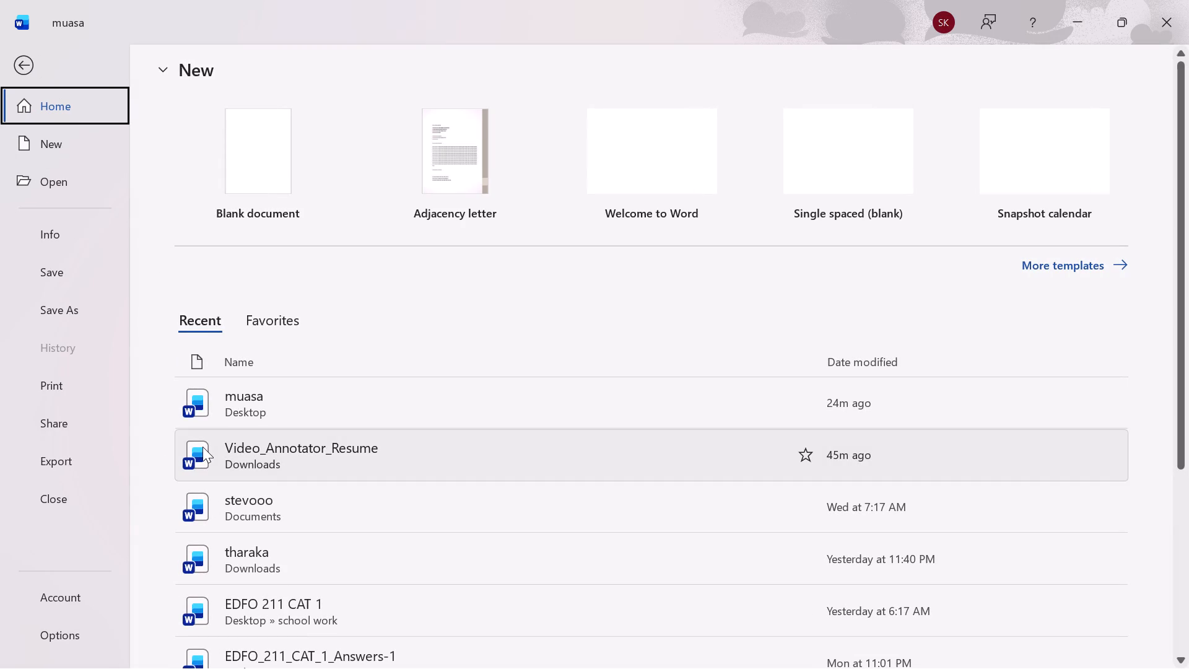
scroll(308, 566, down, 2)
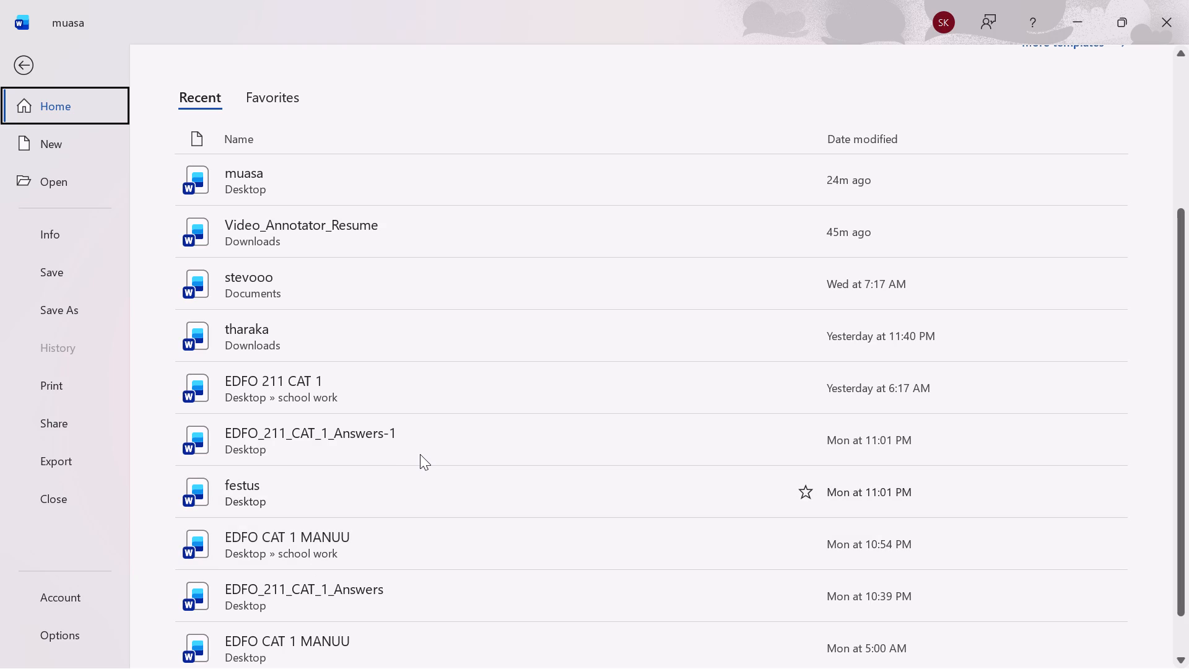
scroll(438, 512, down, 1)
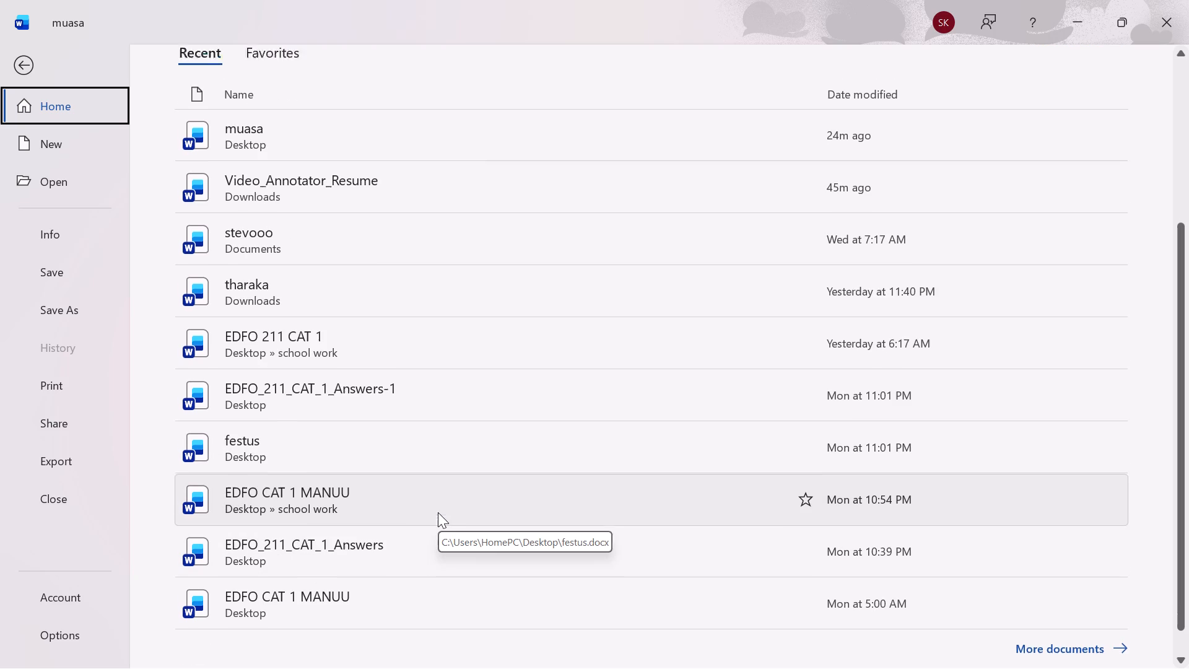
scroll(438, 512, down, 1)
scroll(438, 512, up, 2)
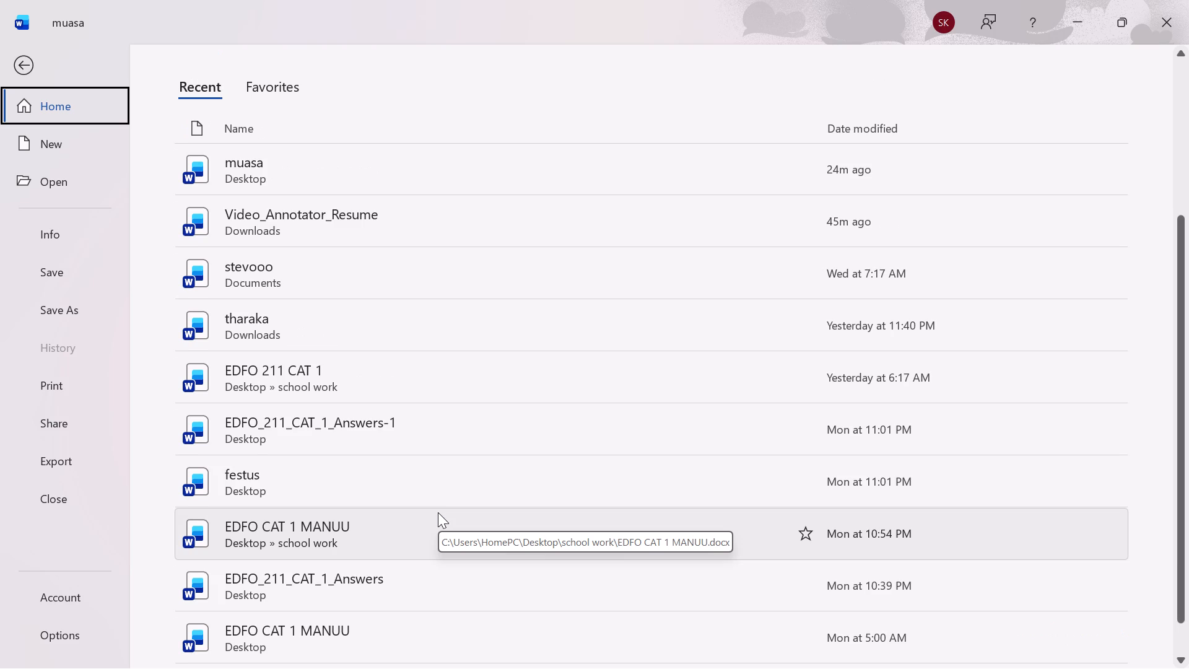
scroll(438, 512, up, 1)
scroll(438, 505, down, 1)
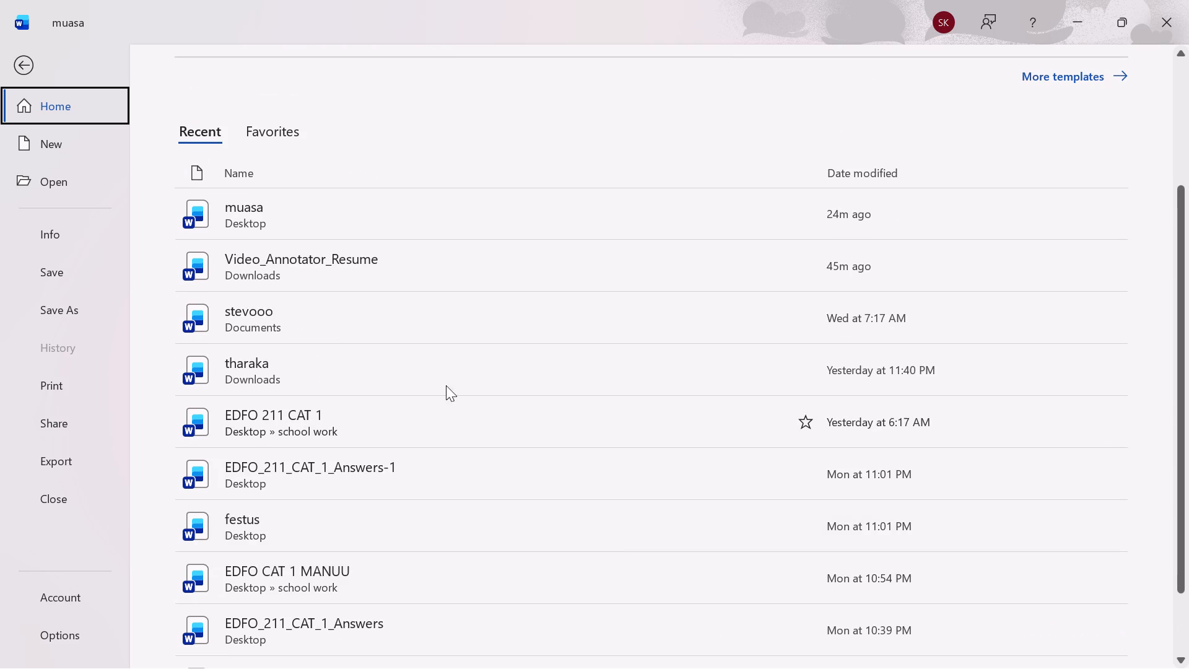
click(446, 363)
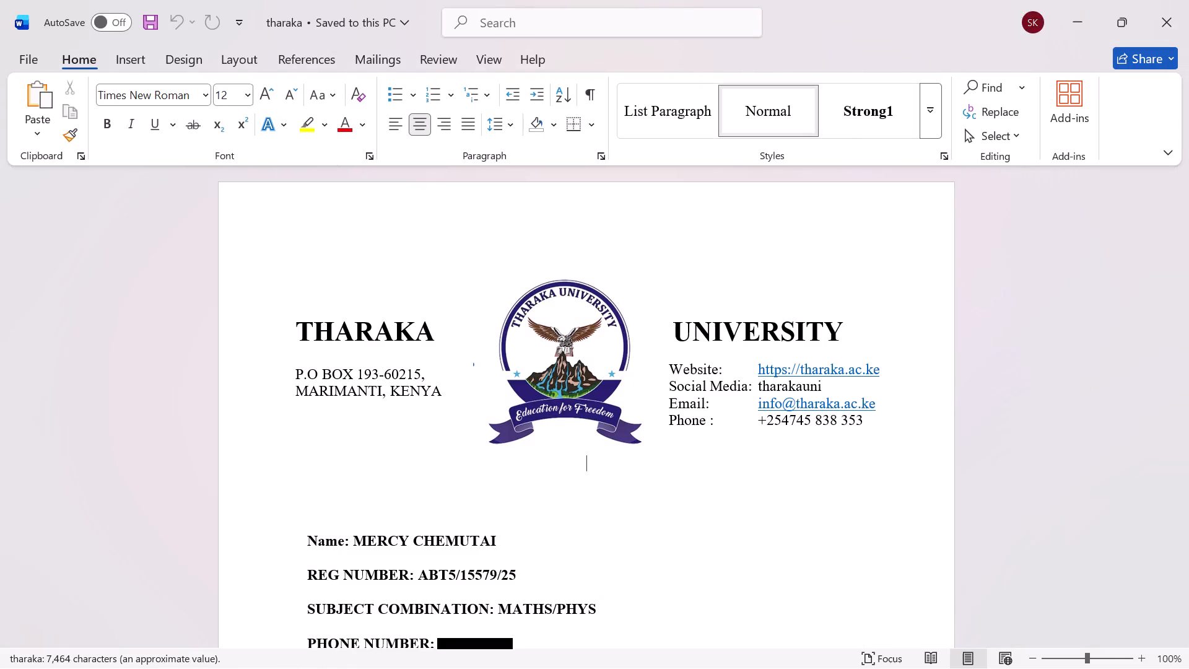
Copy THE TASK heading together with both numbered task questions from the first page of the tharaka document.
scroll(446, 363, down, 6)
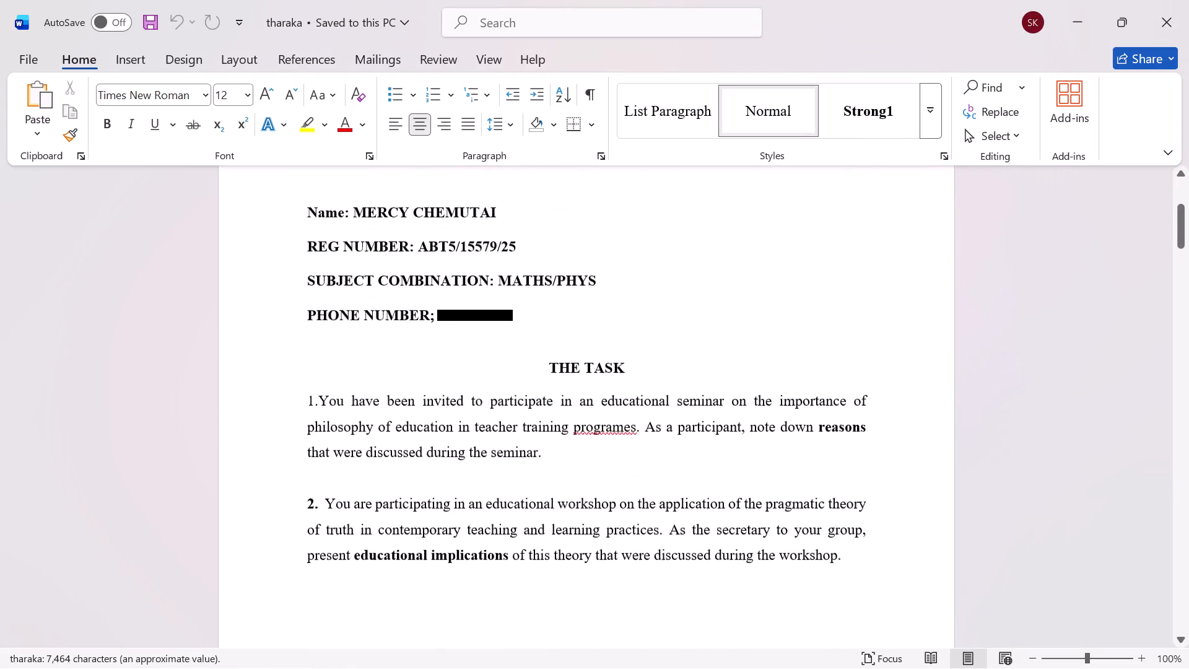
scroll(446, 363, down, 1)
drag(292, 341, 597, 503)
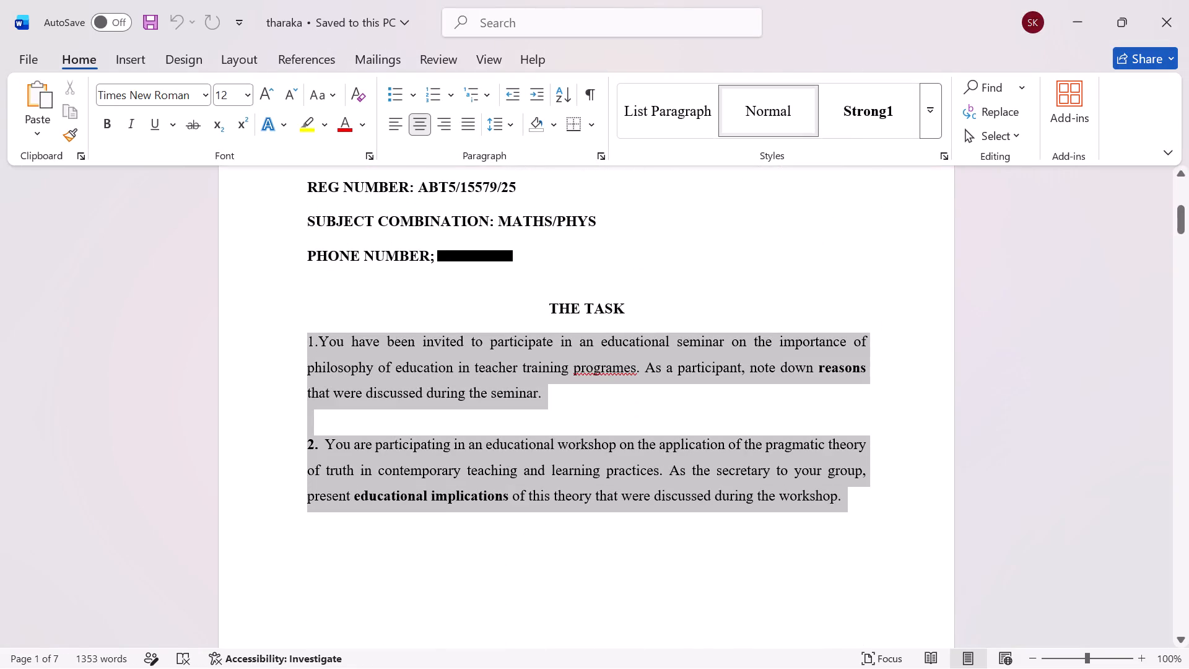
drag(597, 503, 583, 468)
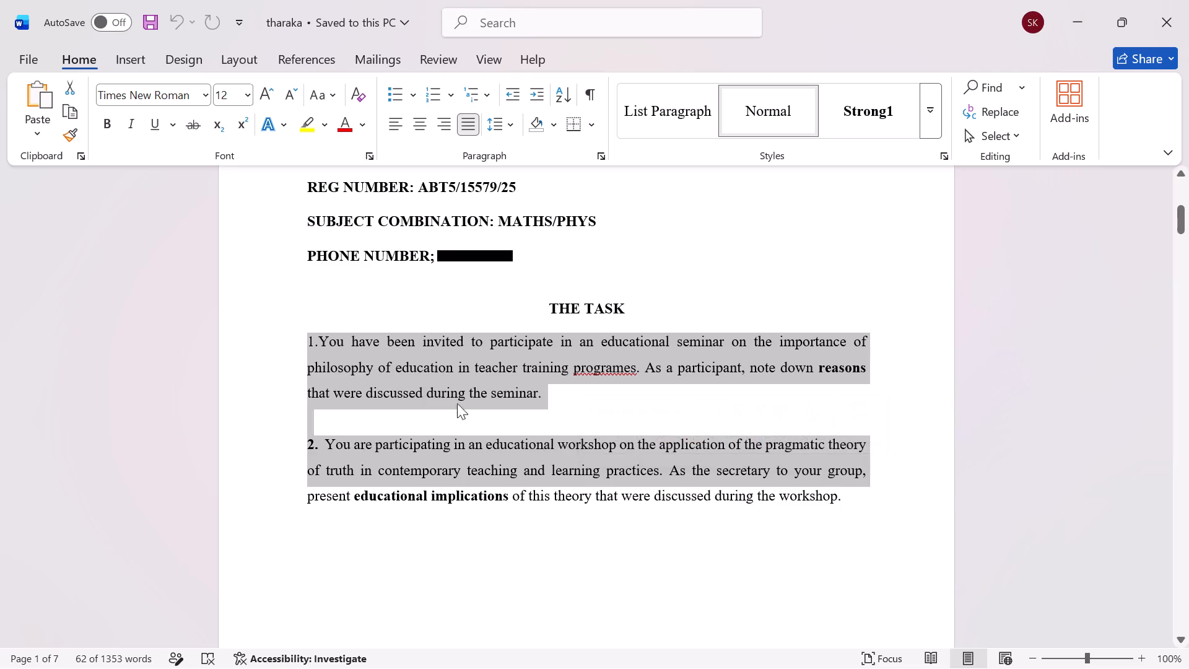
click(342, 312)
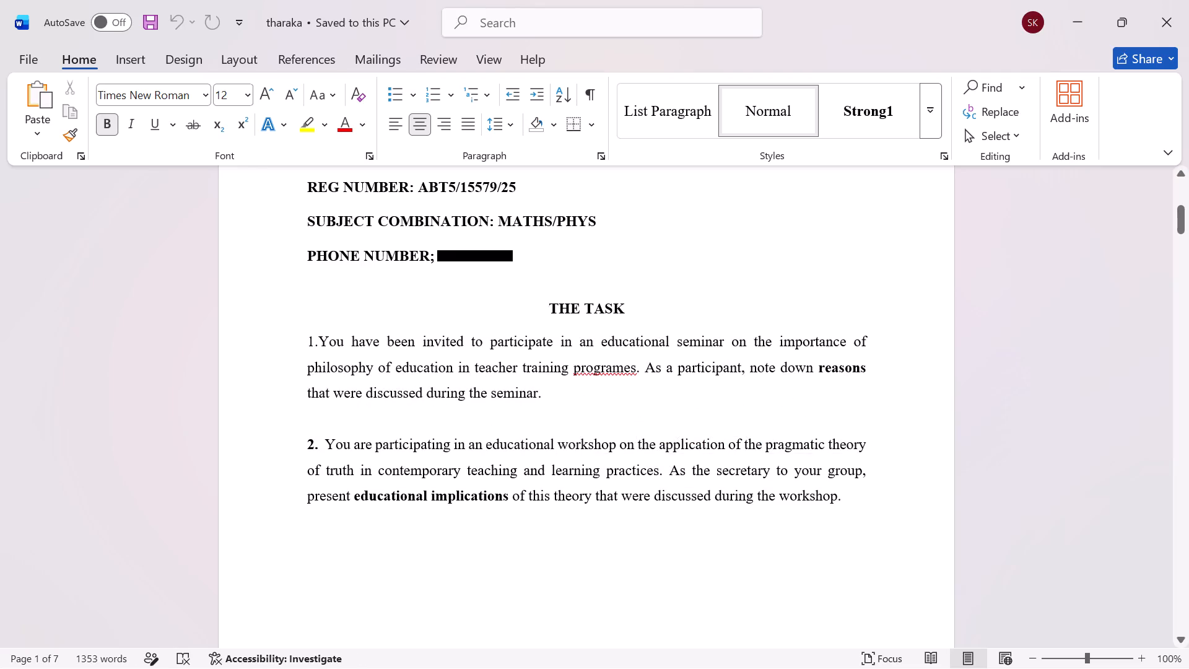
drag(338, 312, 669, 619)
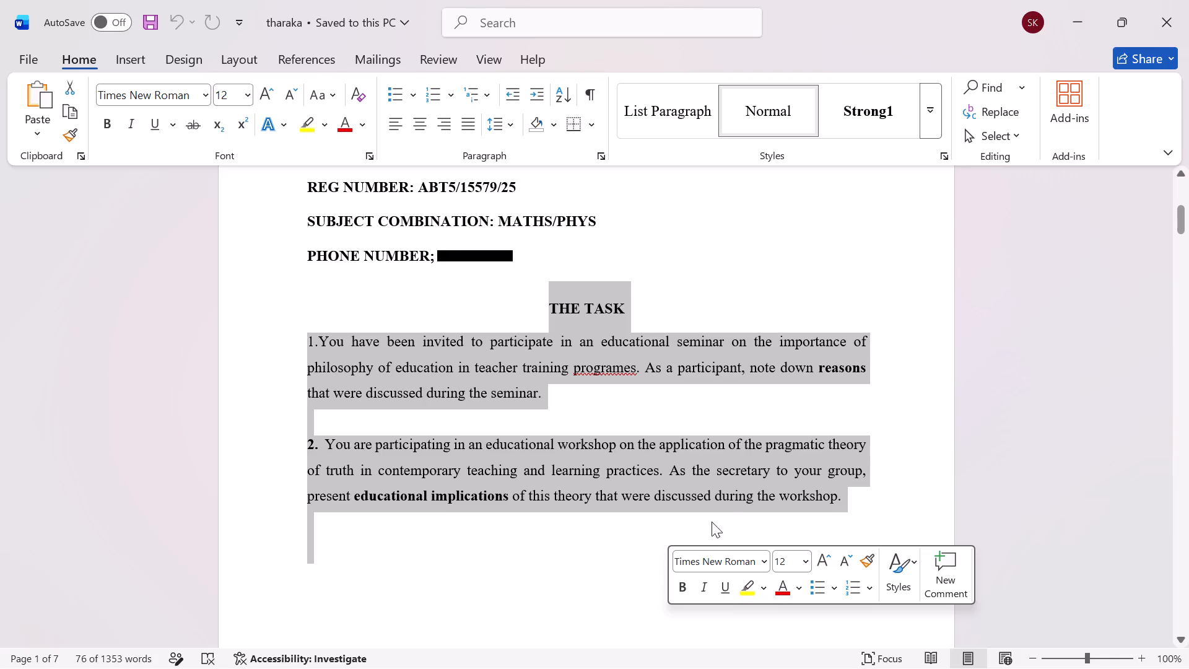
right_click(718, 491)
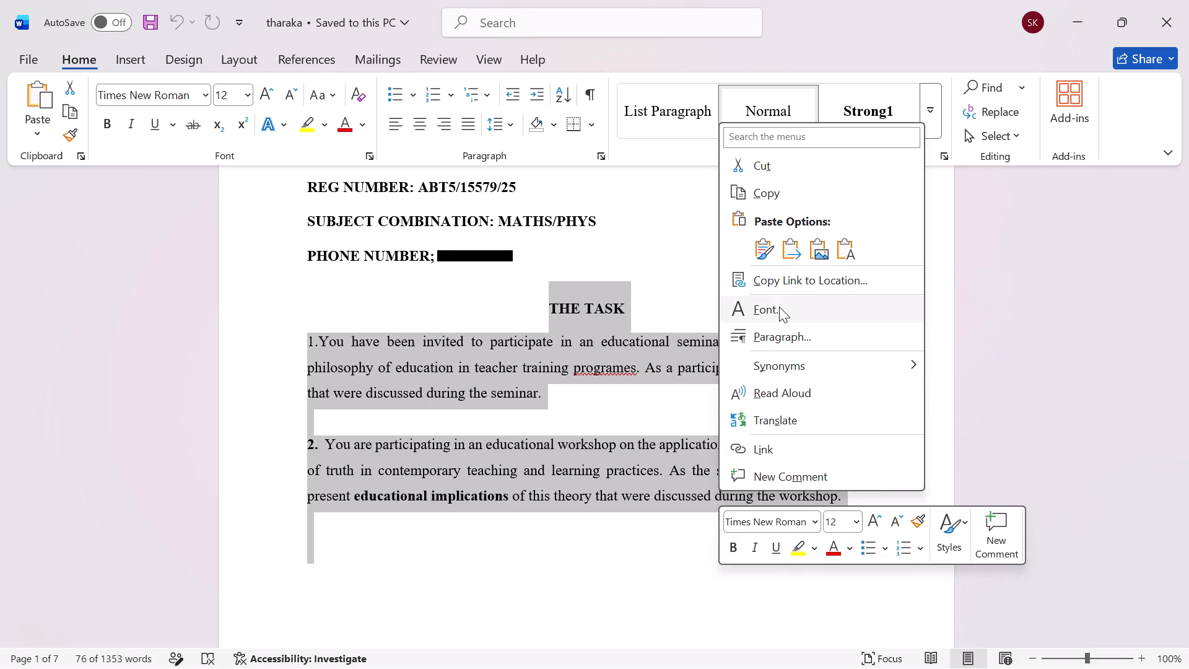
click(785, 192)
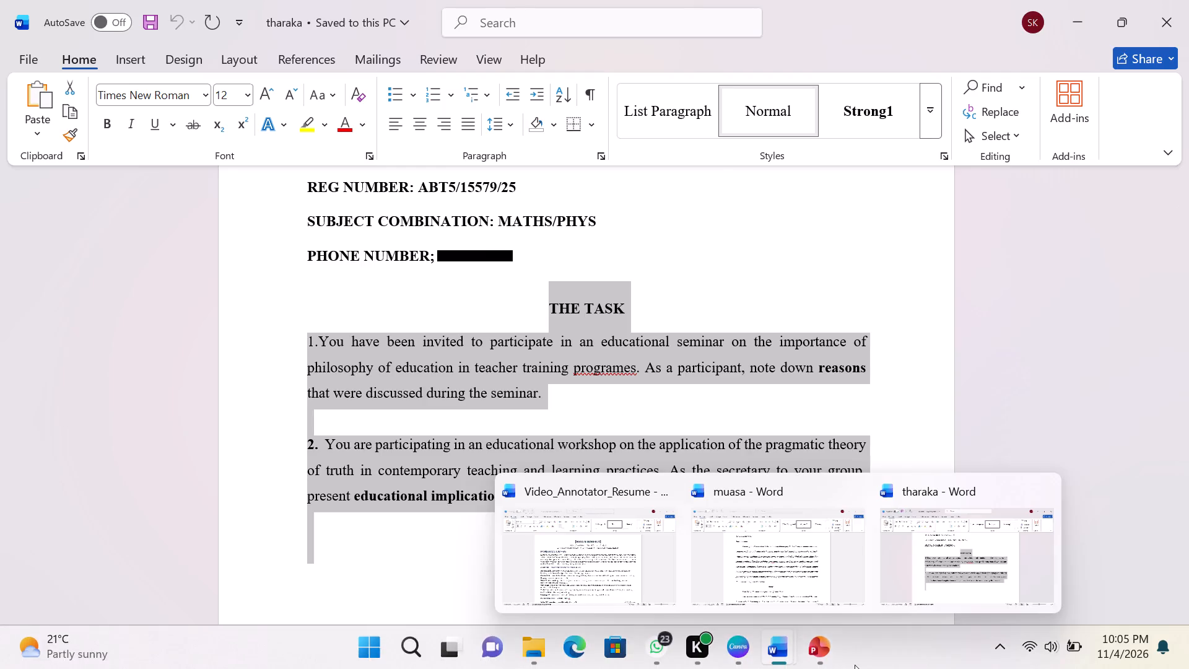
Switch to PowerPoint and paste the copied task text into the subtitle placeholder of the PHILOSOPHICAL title slide.
click(821, 585)
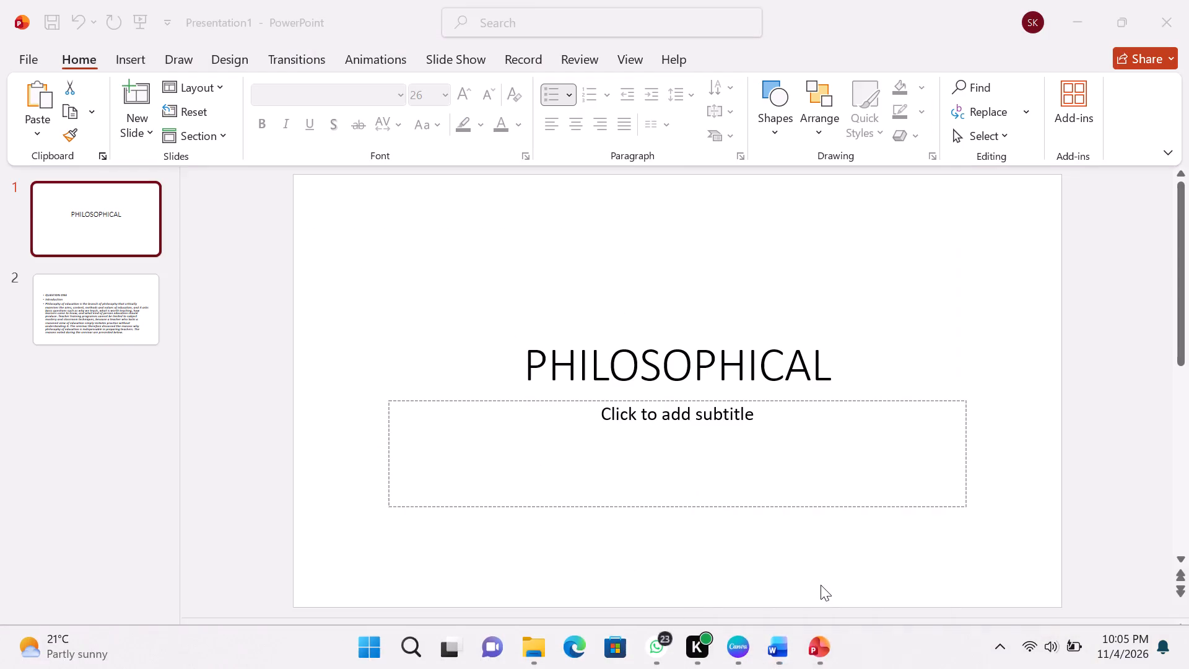
scroll(686, 528, down, 1)
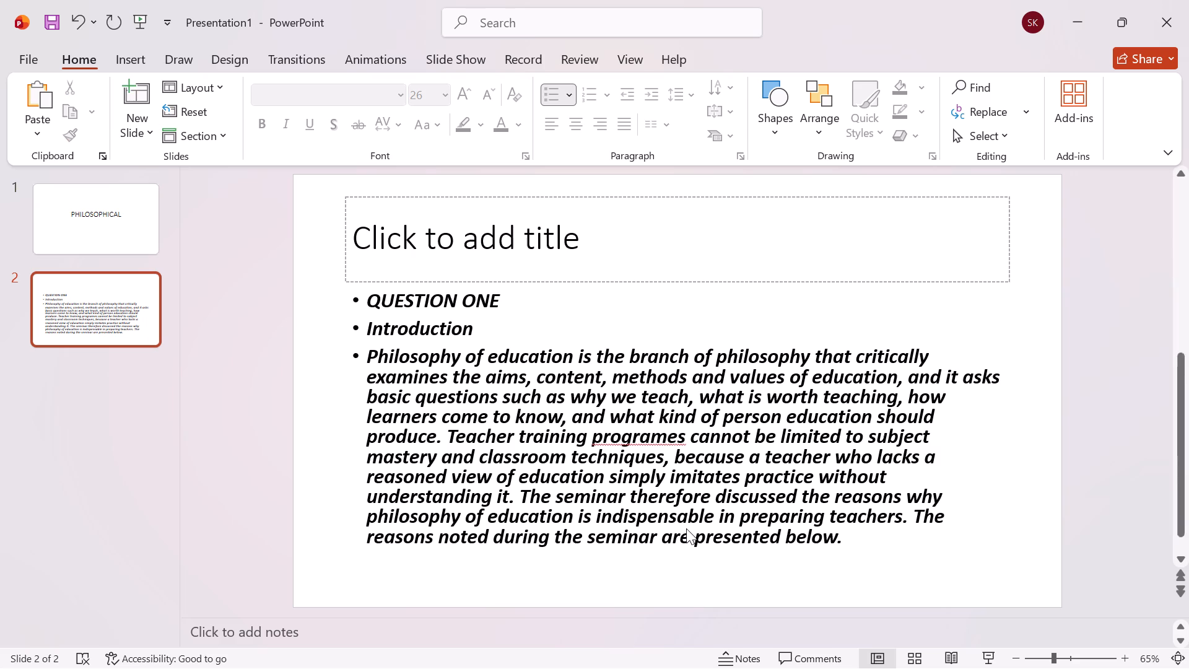
scroll(686, 528, down, 1)
scroll(644, 474, up, 3)
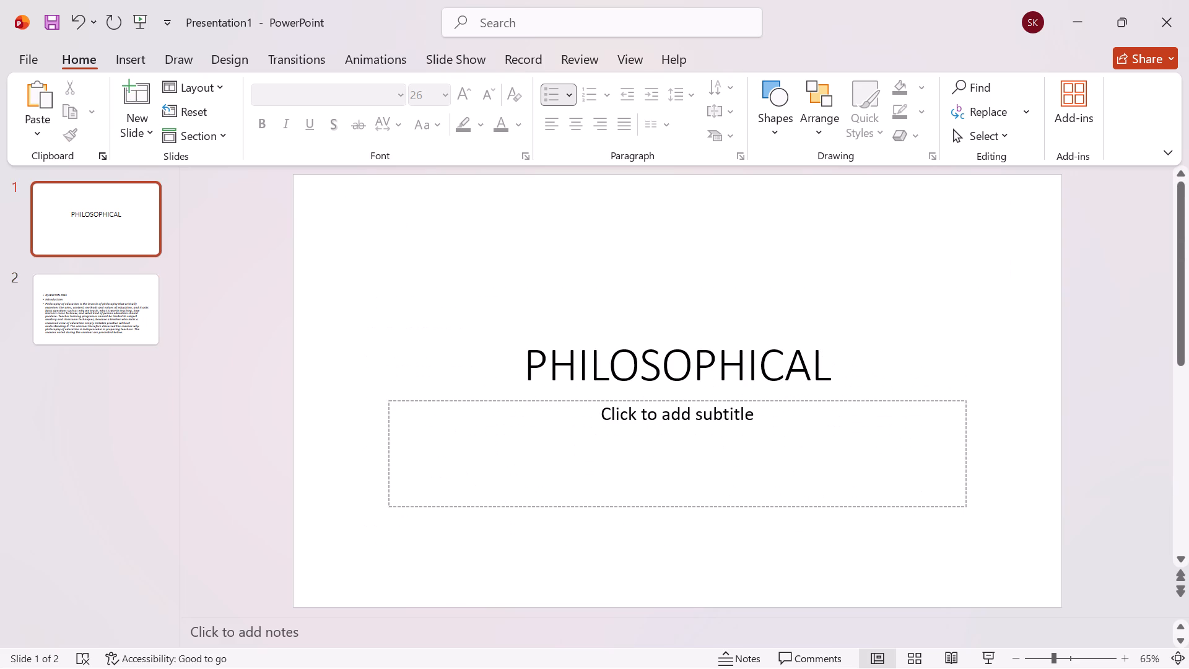
click(644, 474)
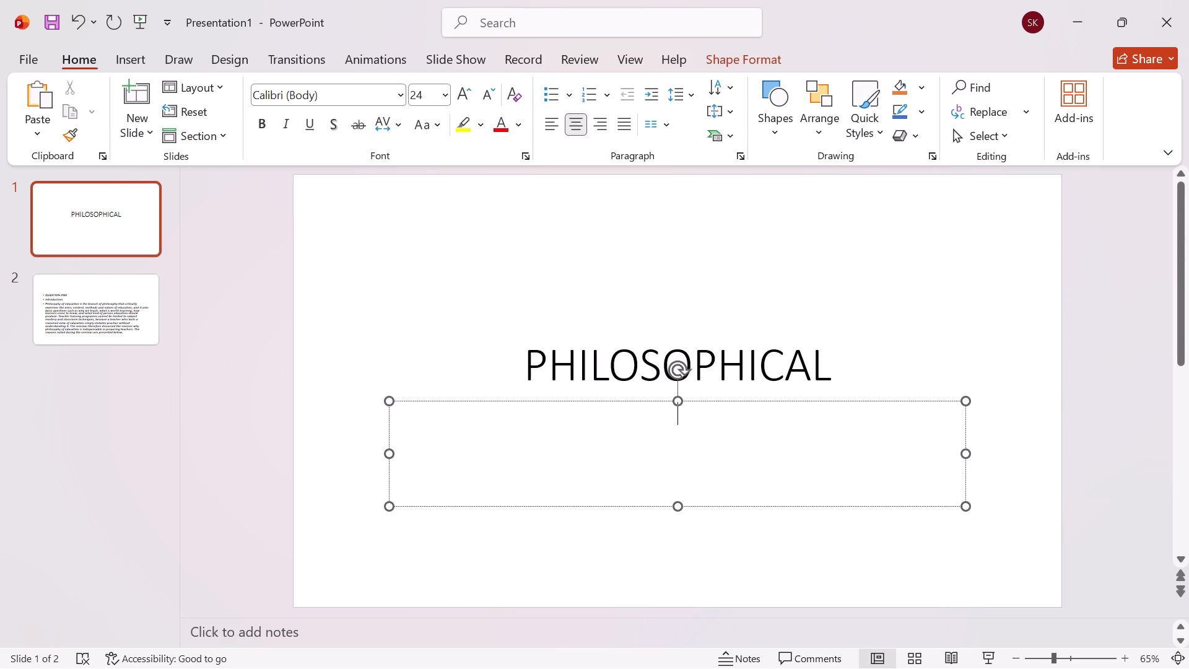
key(ctrl+v)
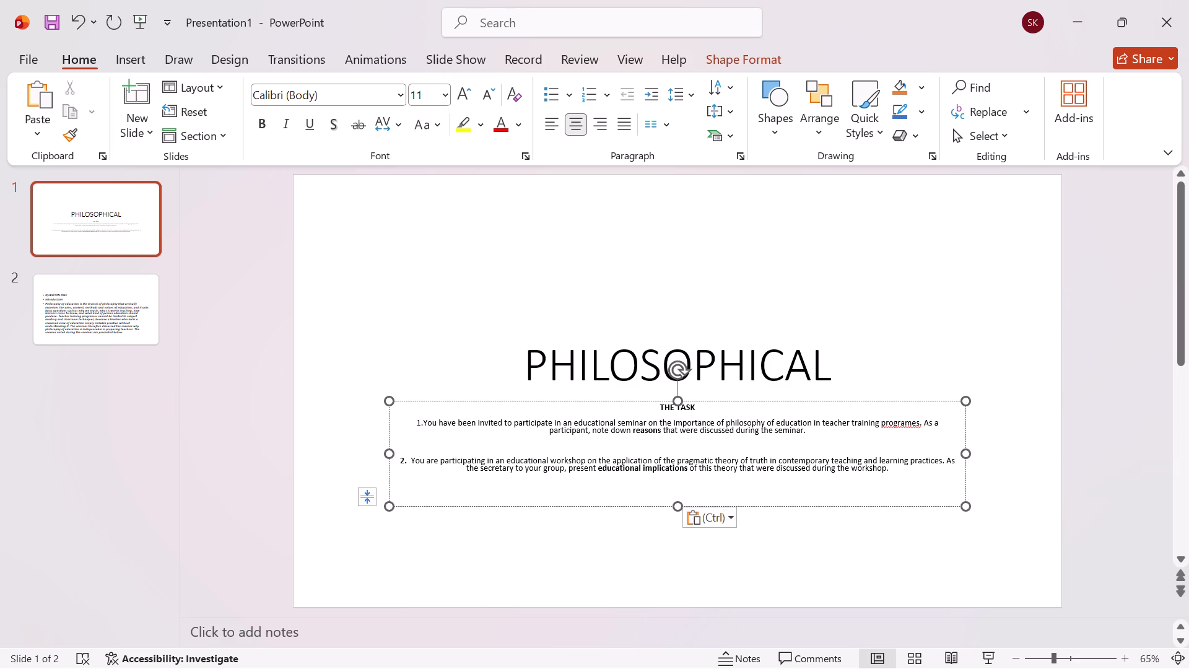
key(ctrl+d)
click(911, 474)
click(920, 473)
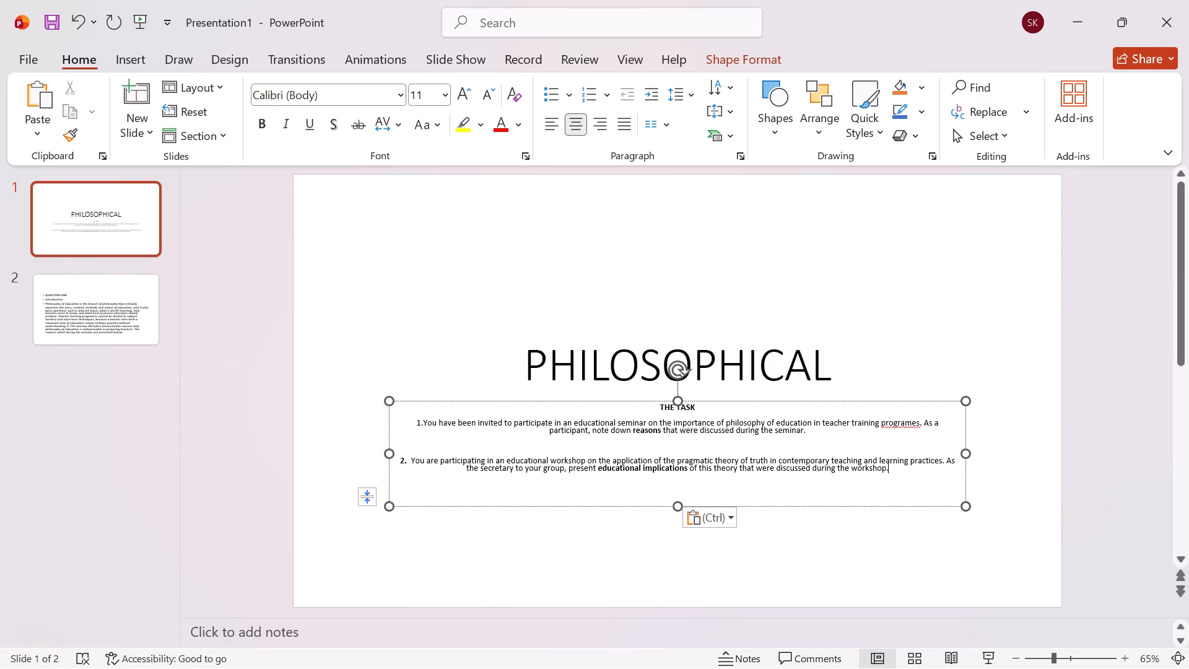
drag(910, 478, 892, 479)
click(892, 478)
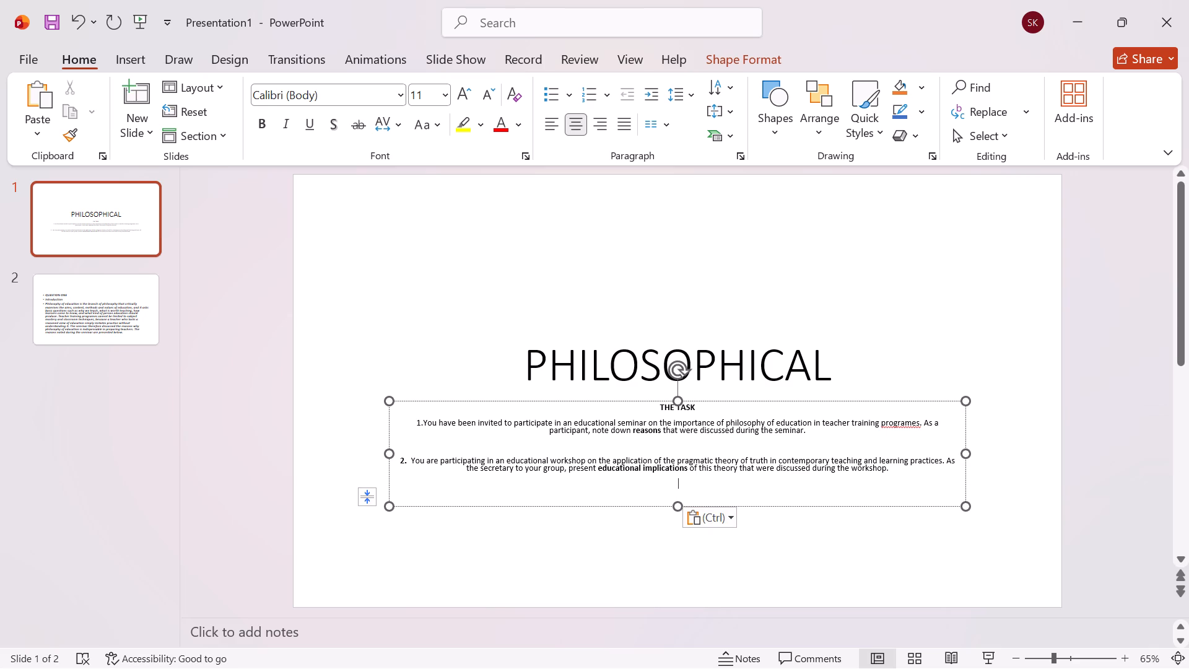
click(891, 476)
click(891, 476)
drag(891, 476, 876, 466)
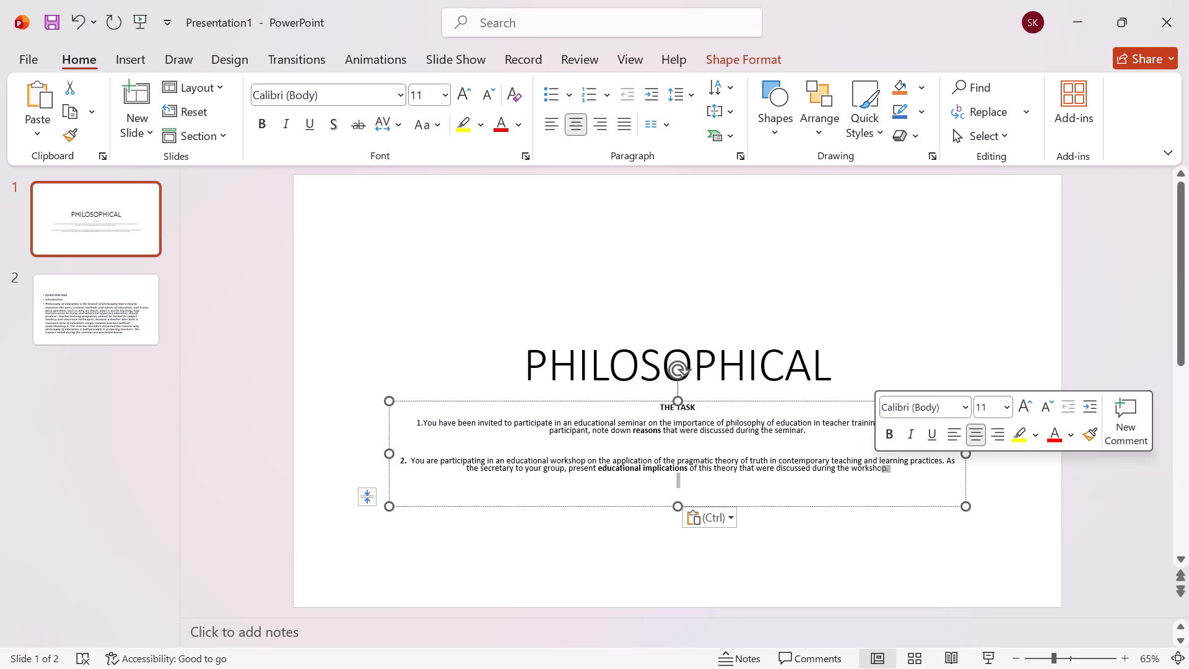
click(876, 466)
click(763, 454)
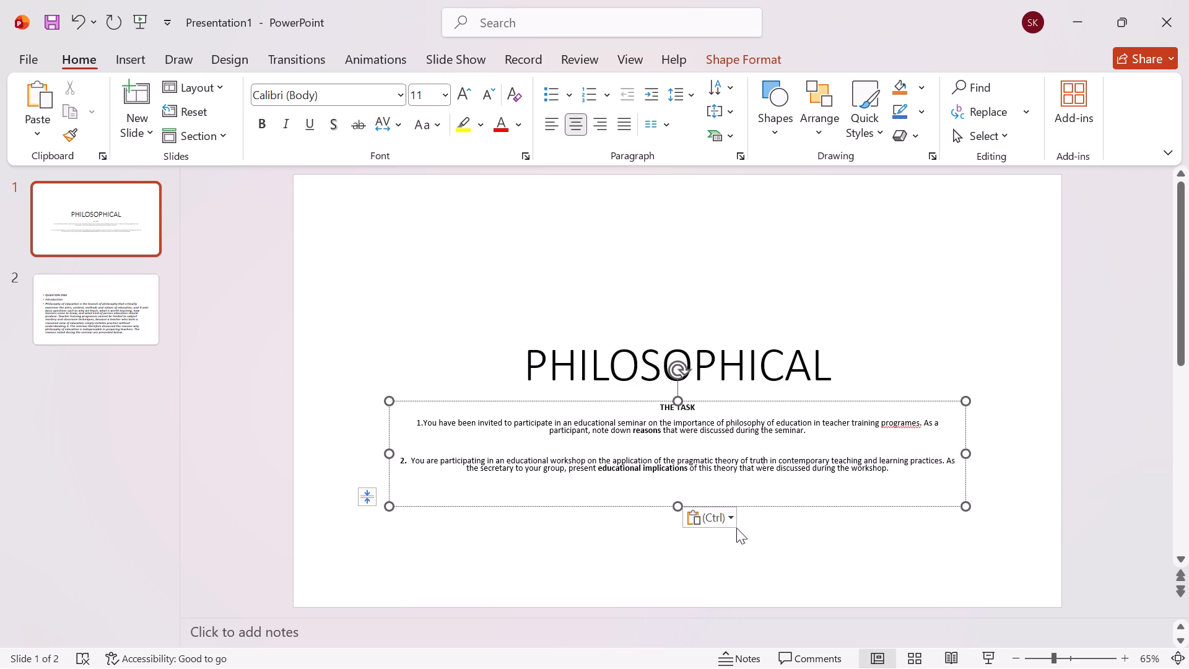
Open the paste options for the task text pasted on the title slide.
click(726, 522)
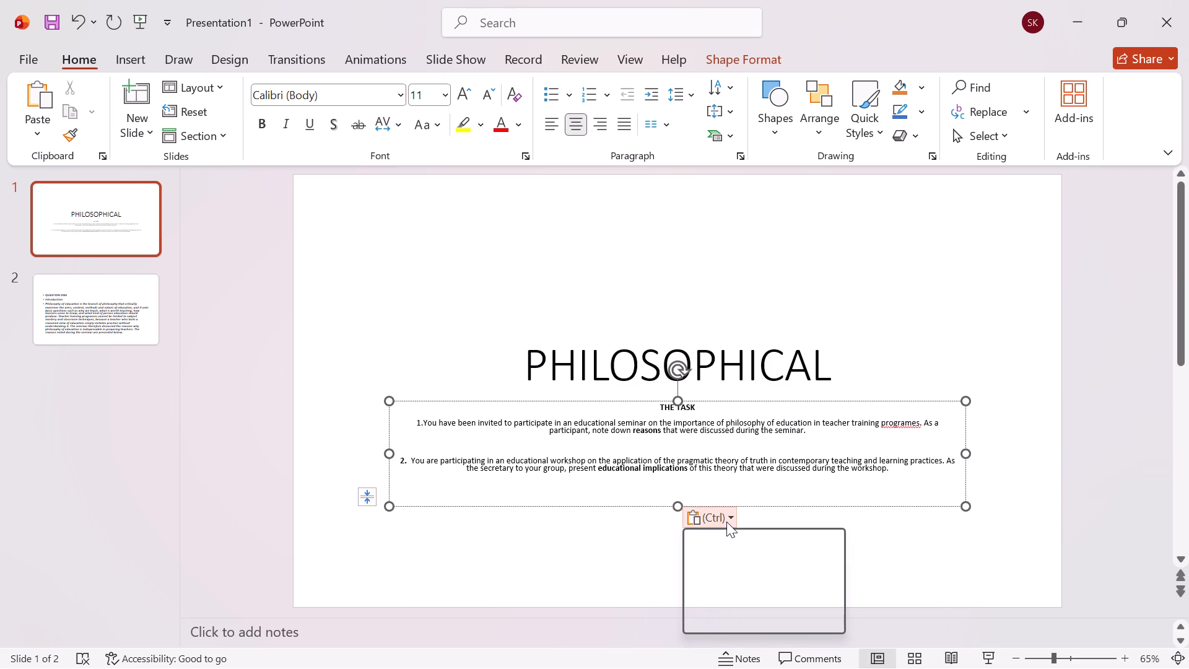
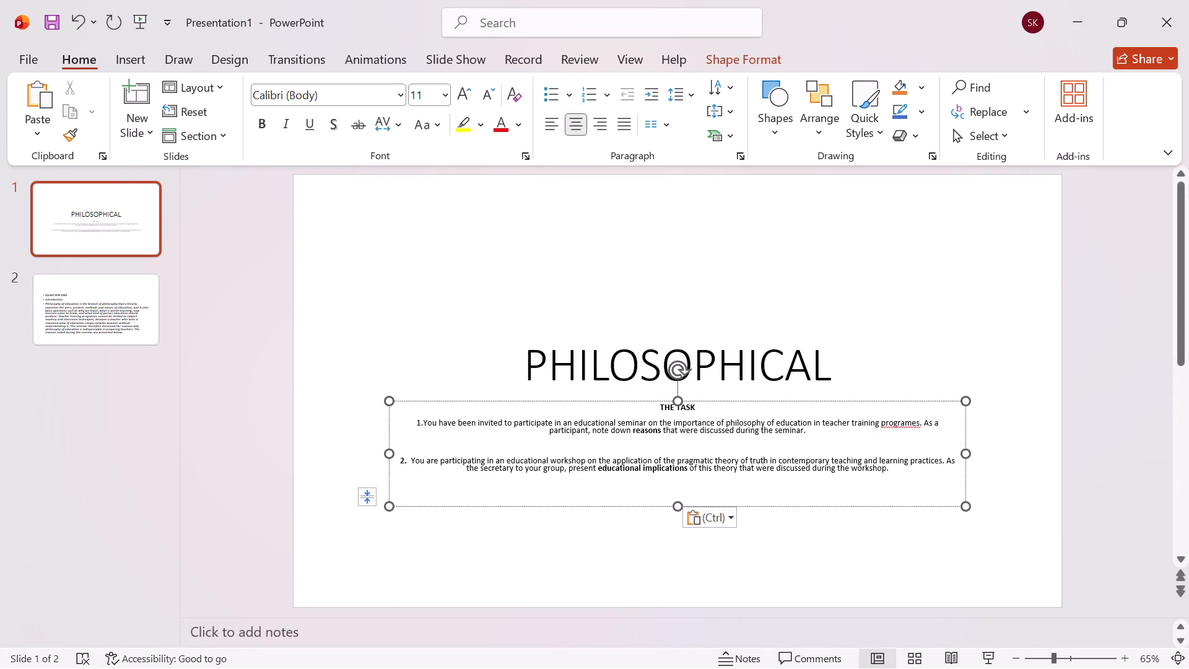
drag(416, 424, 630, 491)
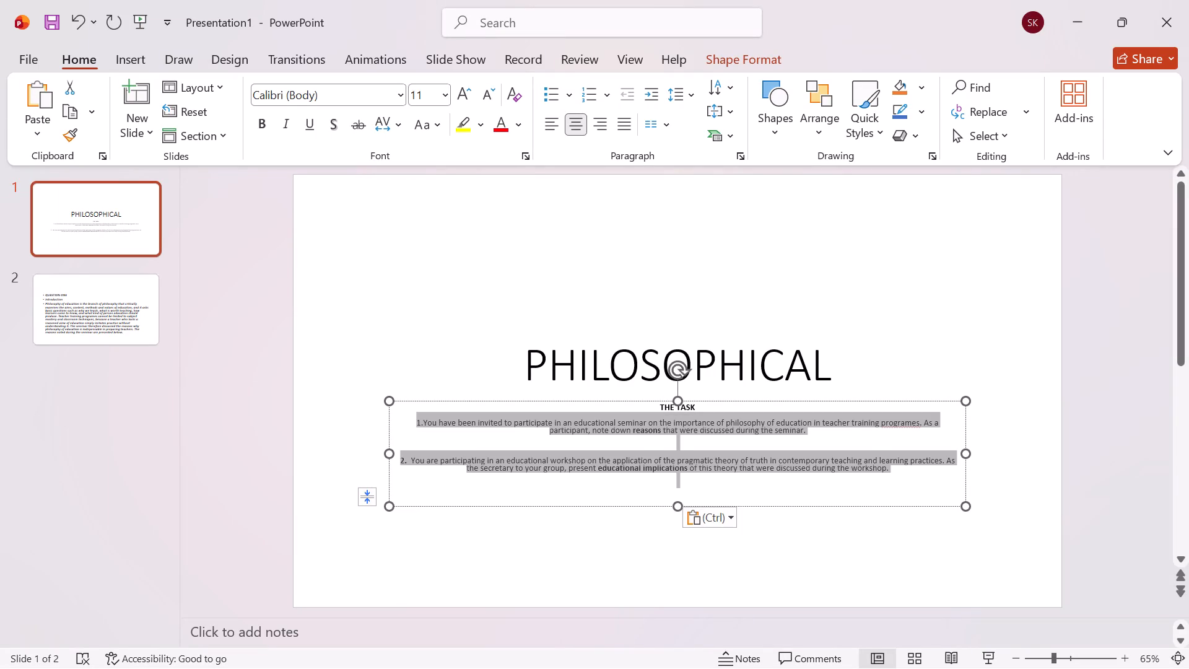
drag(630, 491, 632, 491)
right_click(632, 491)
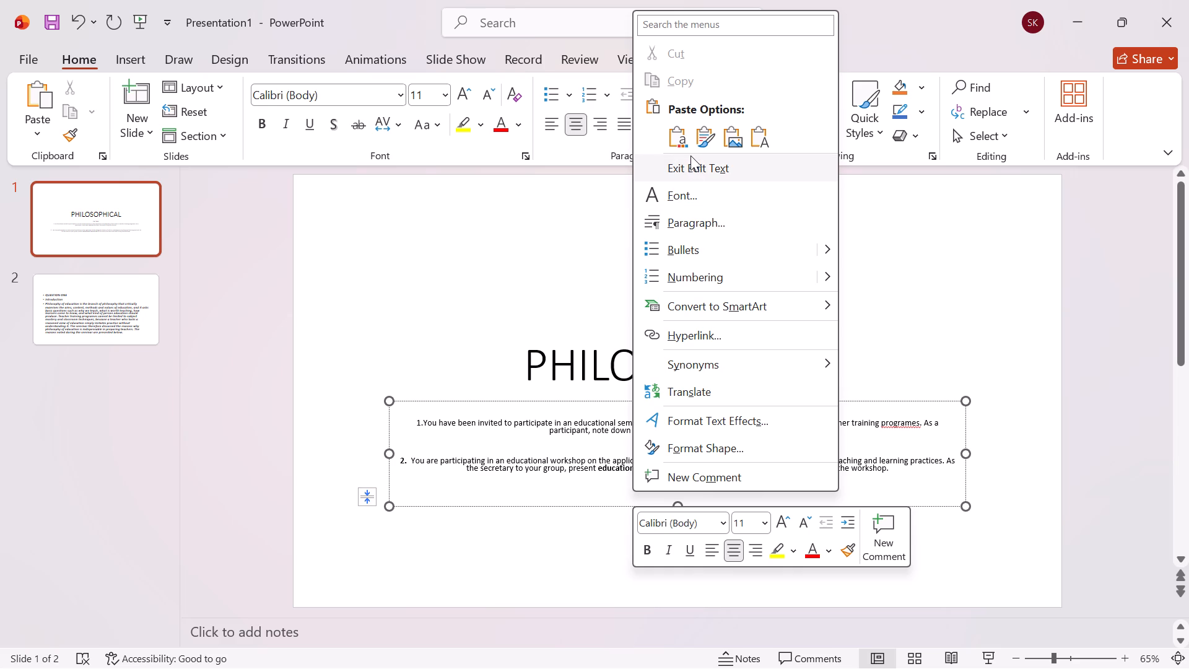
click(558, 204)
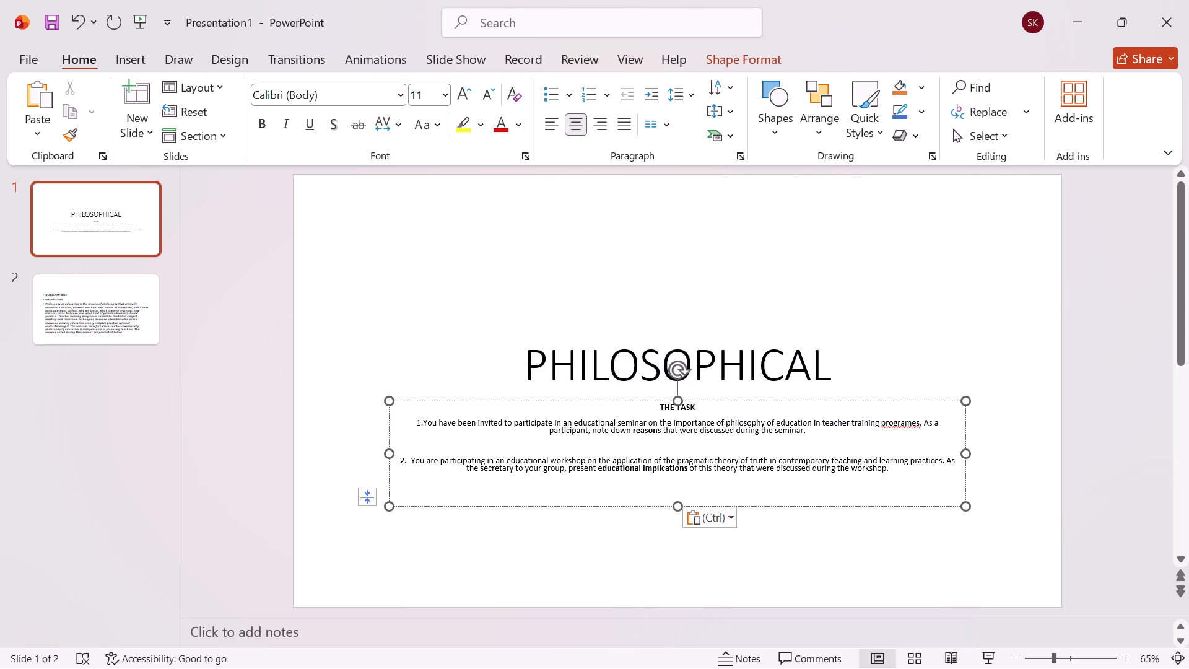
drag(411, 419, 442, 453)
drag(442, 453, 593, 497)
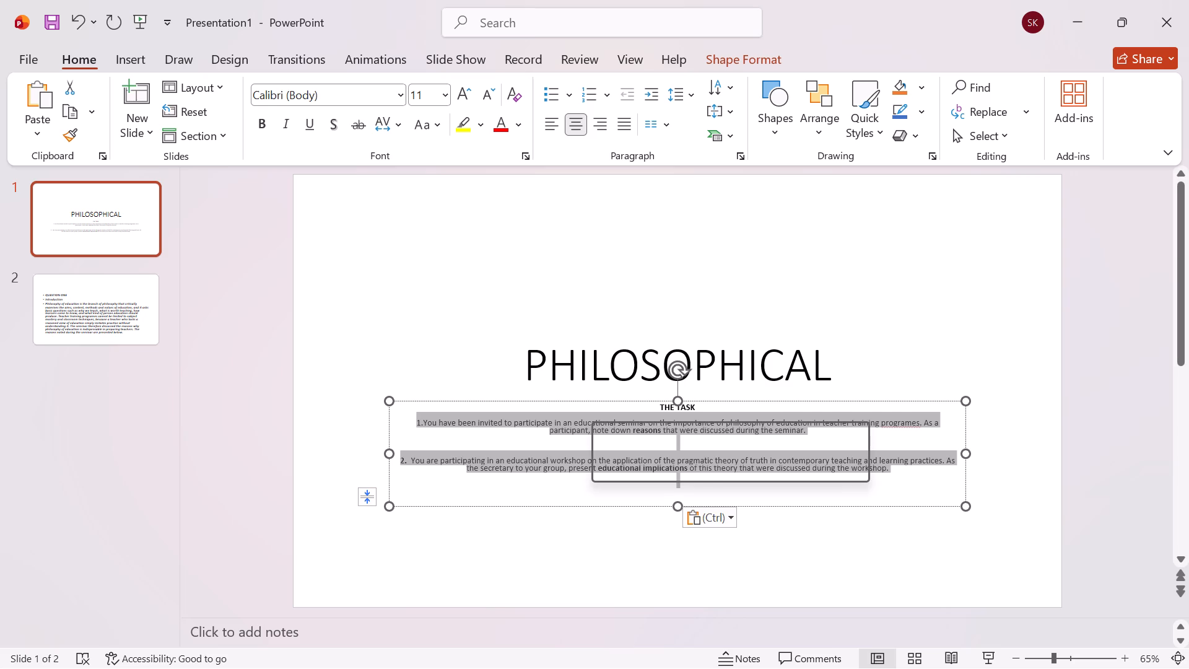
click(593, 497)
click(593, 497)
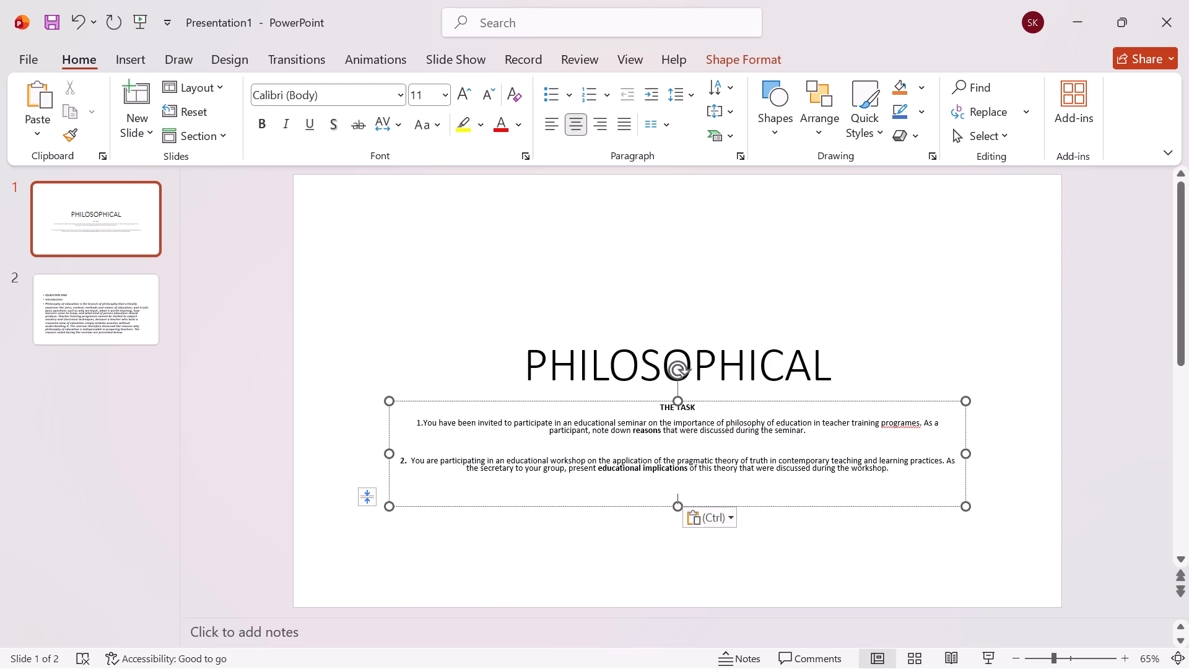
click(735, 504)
Add a new Title and Content slide after the QUESTION ONE slide.
scroll(814, 466, down, 2)
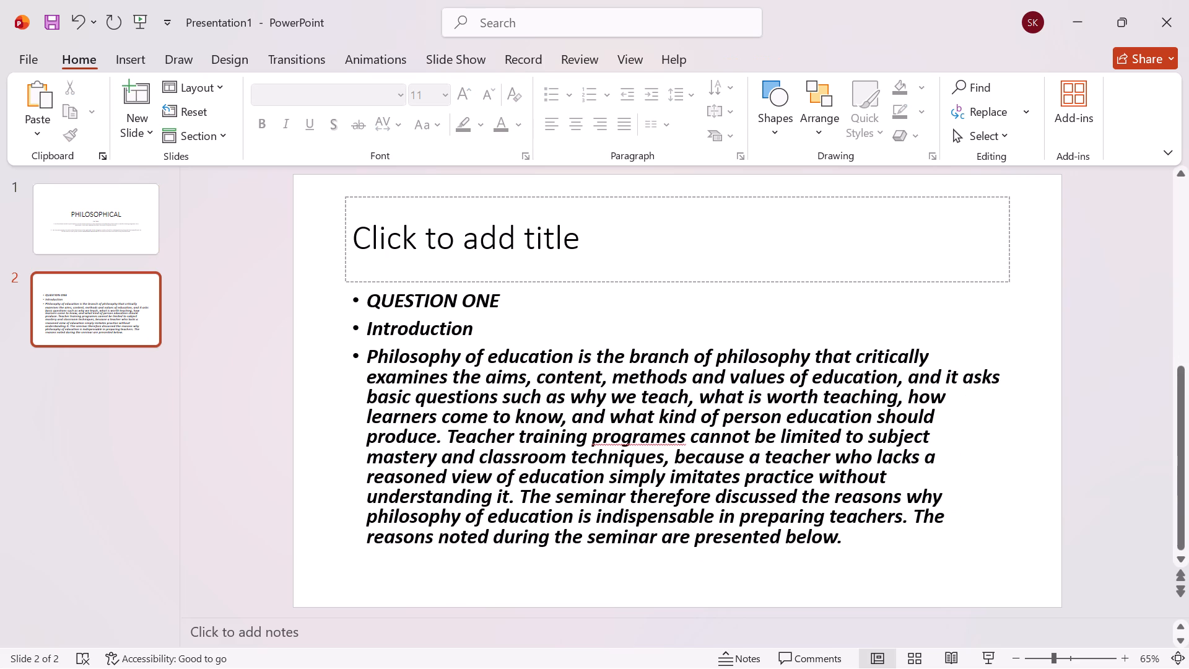
scroll(814, 466, down, 1)
scroll(651, 377, down, 1)
click(144, 134)
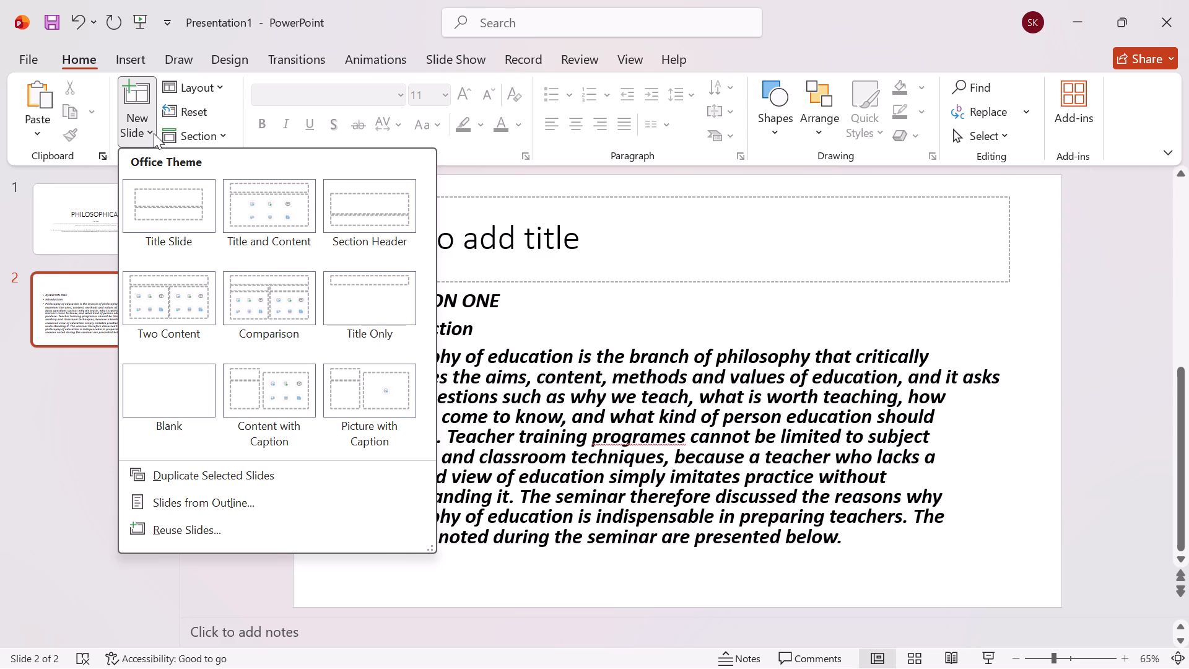
click(154, 133)
click(144, 102)
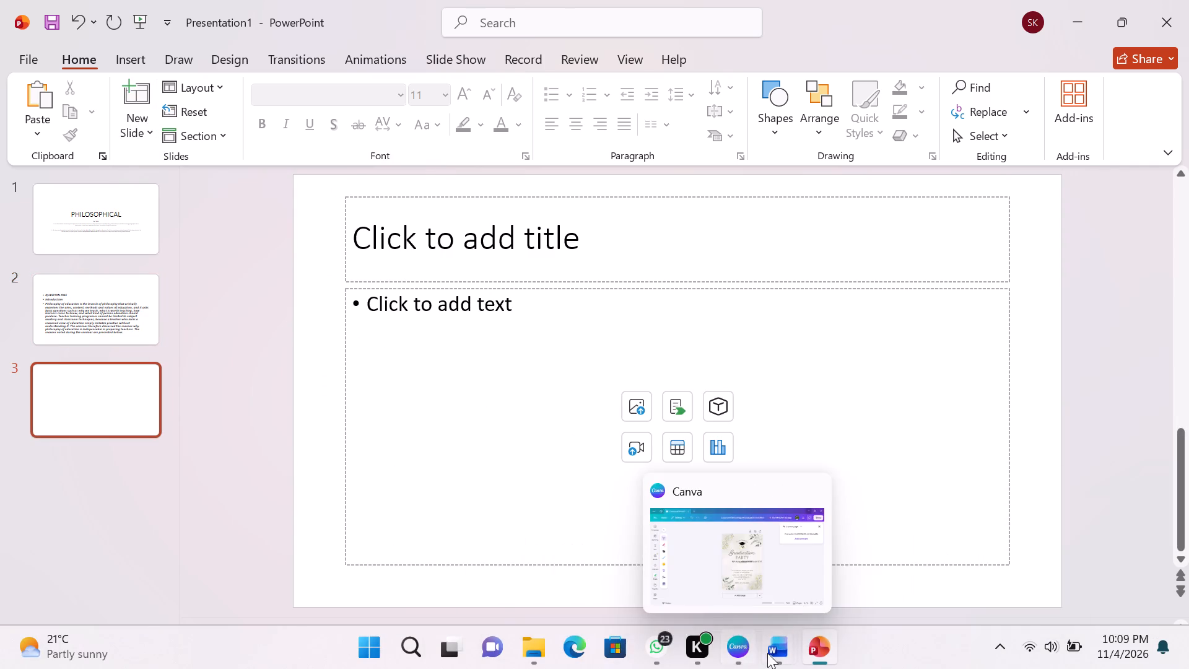
Switch to the tharaka document in Word and copy the Introduction heading and its paragraph under QUESTION ONE.
click(775, 652)
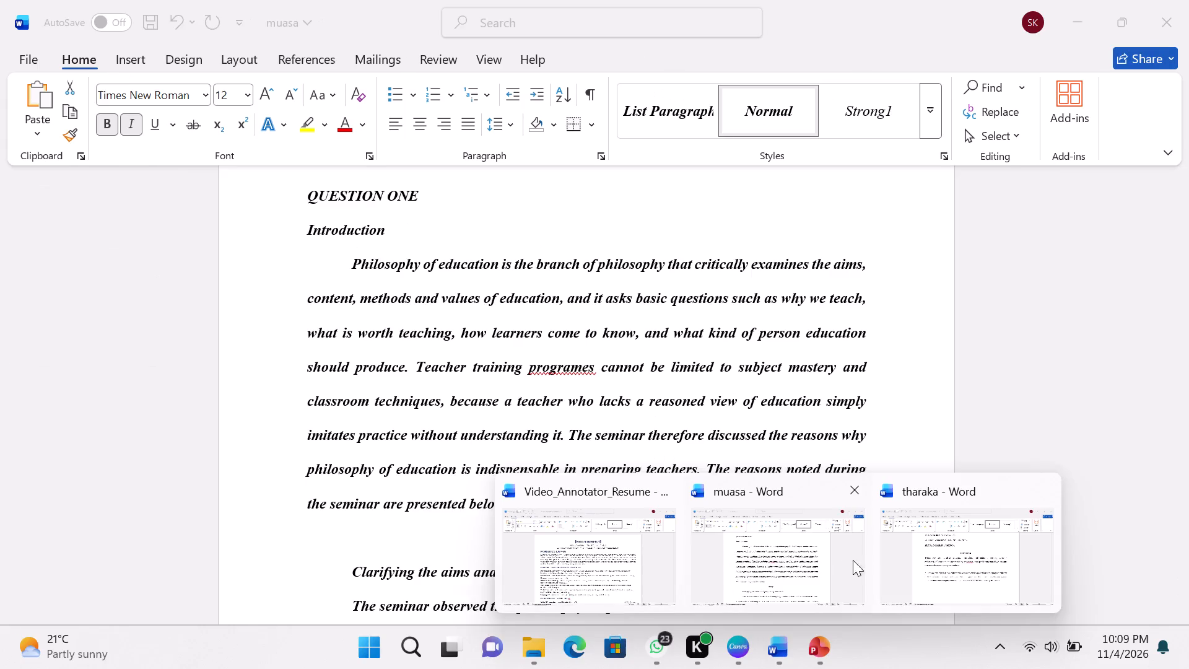
click(918, 564)
scroll(668, 527, down, 1)
ctrl+scroll(668, 527, up, 1)
ctrl+scroll(668, 527, down, 1)
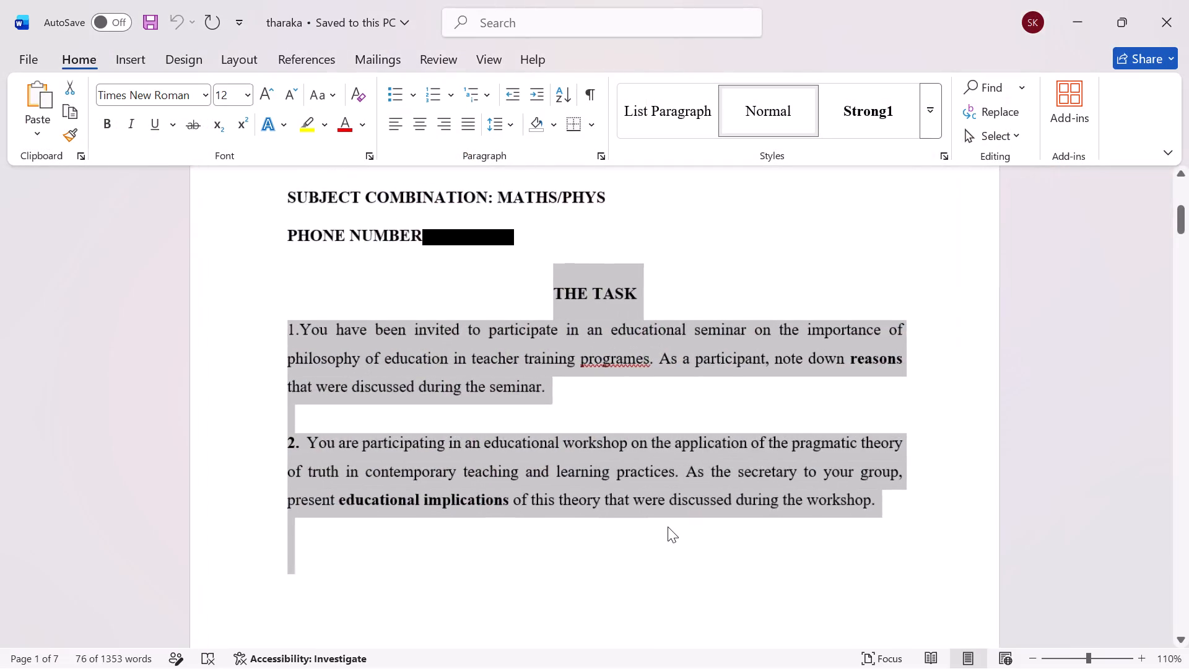
ctrl+scroll(668, 527, down, 2)
scroll(668, 527, down, 6)
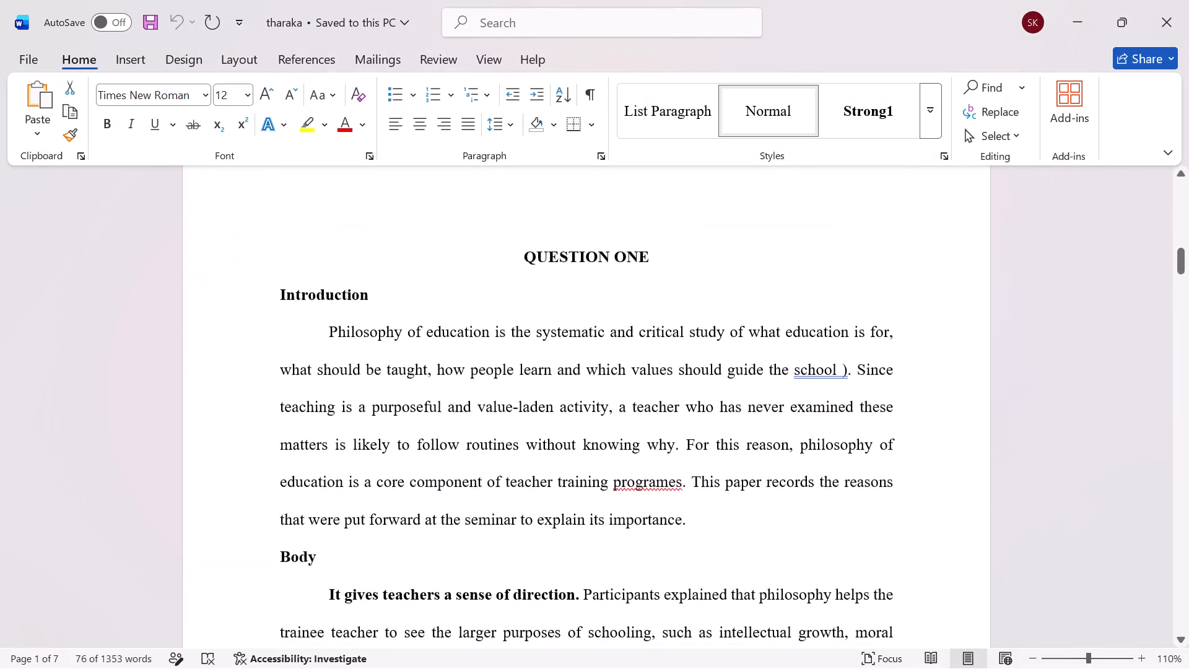
scroll(668, 527, down, 1)
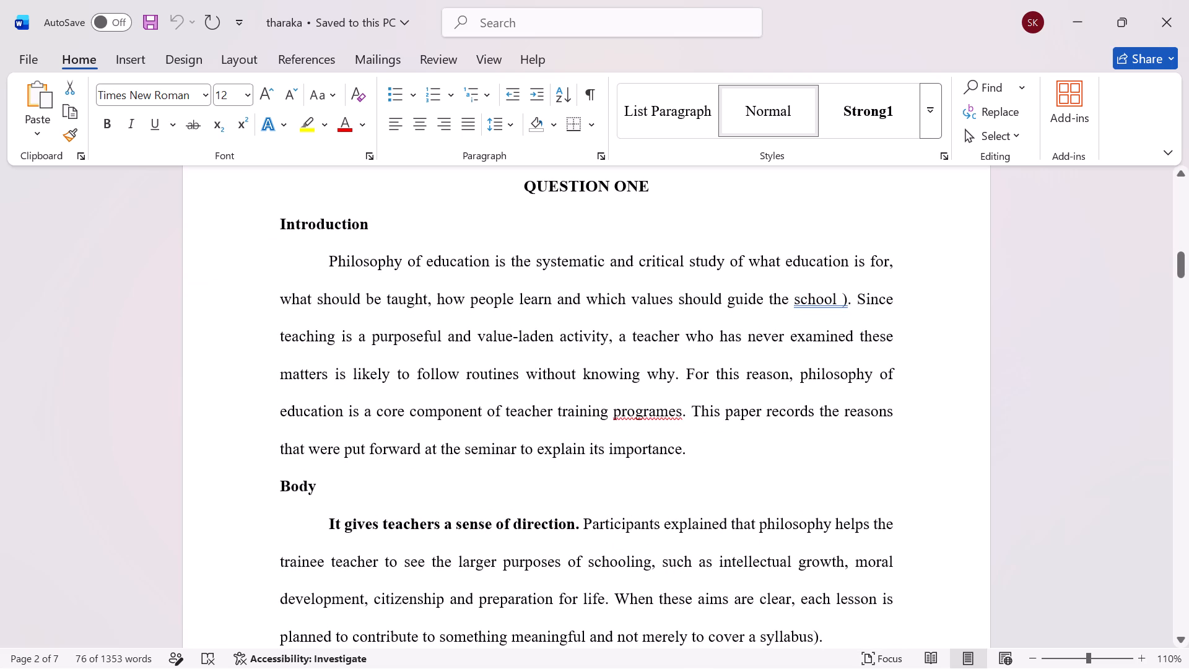
right_drag(274, 236, 594, 460)
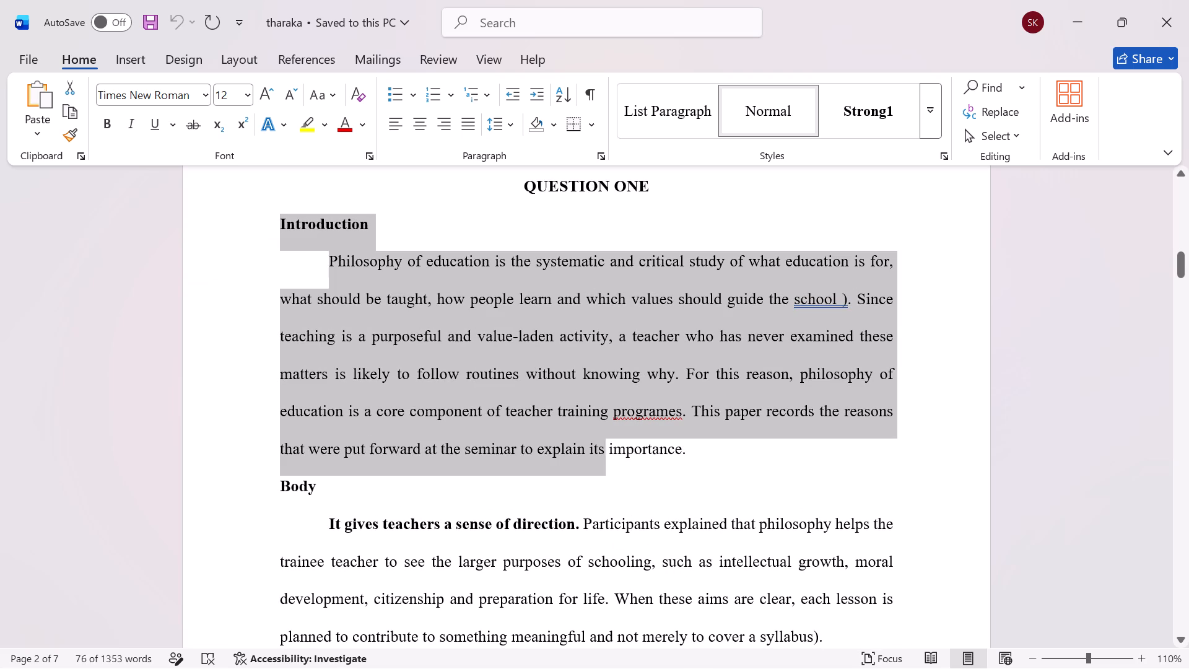
right_drag(594, 460, 671, 464)
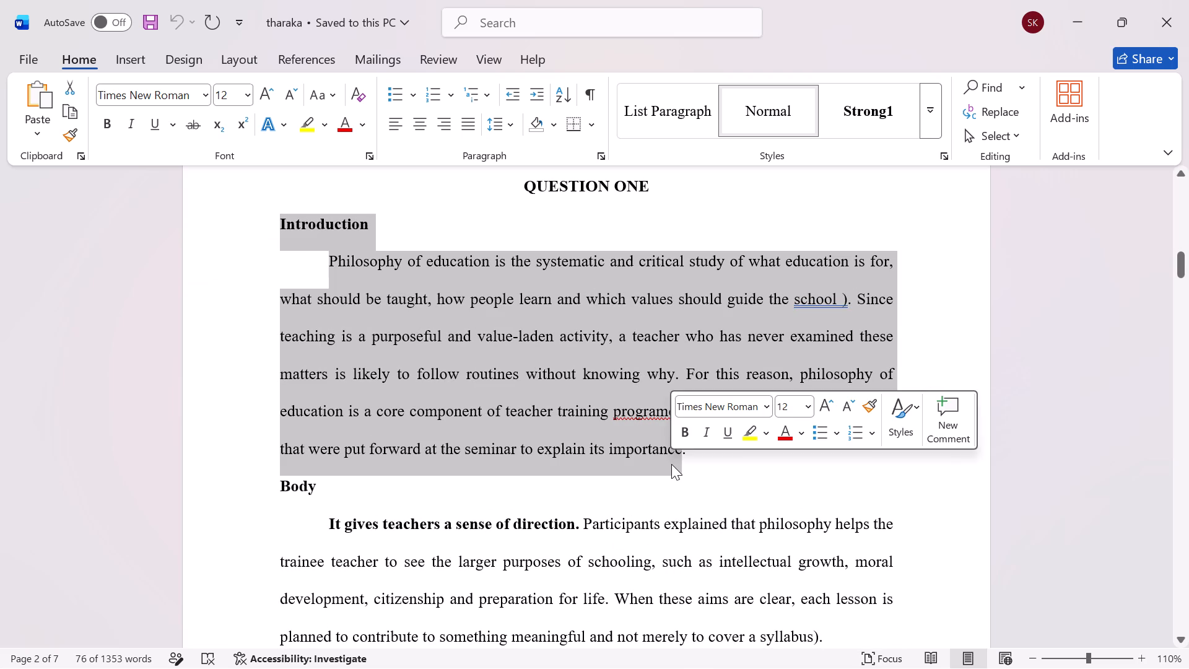
right_click(671, 464)
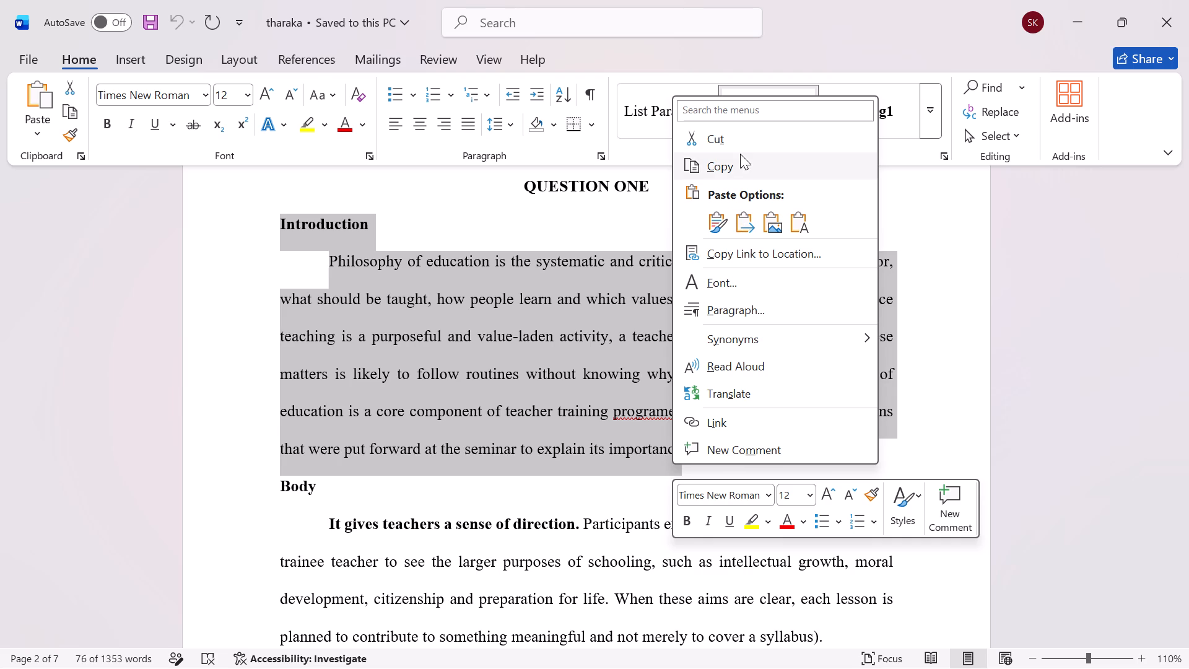
click(740, 171)
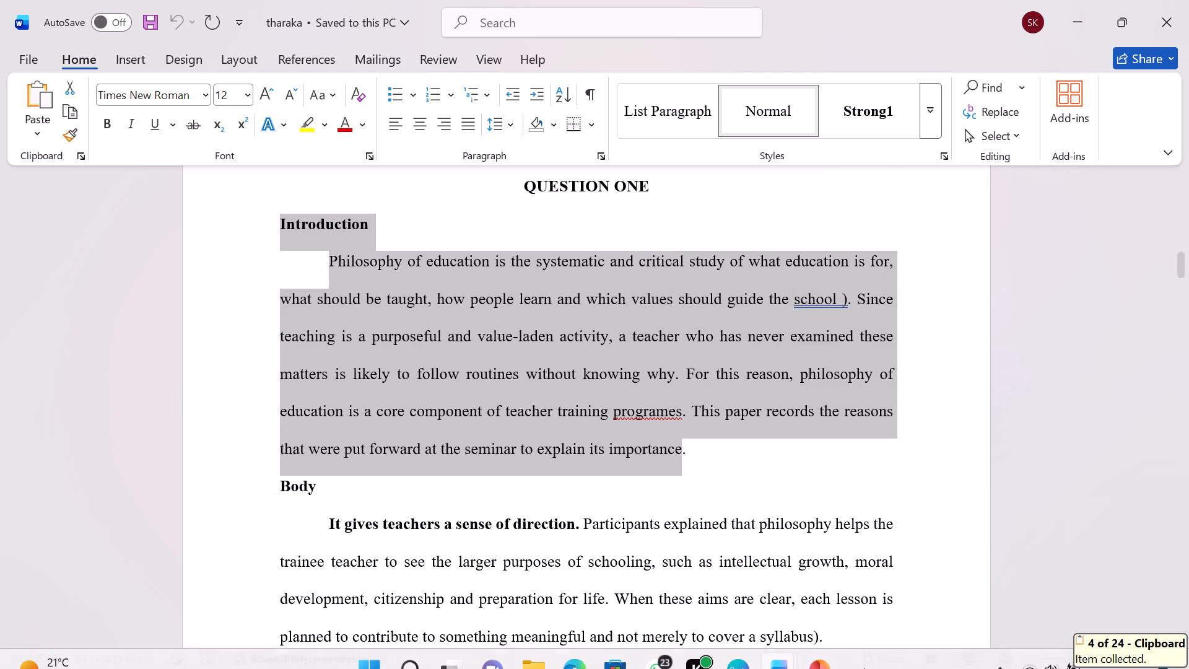
Switch to PowerPoint and paste the copied introduction into the content placeholder of slide 3.
click(824, 654)
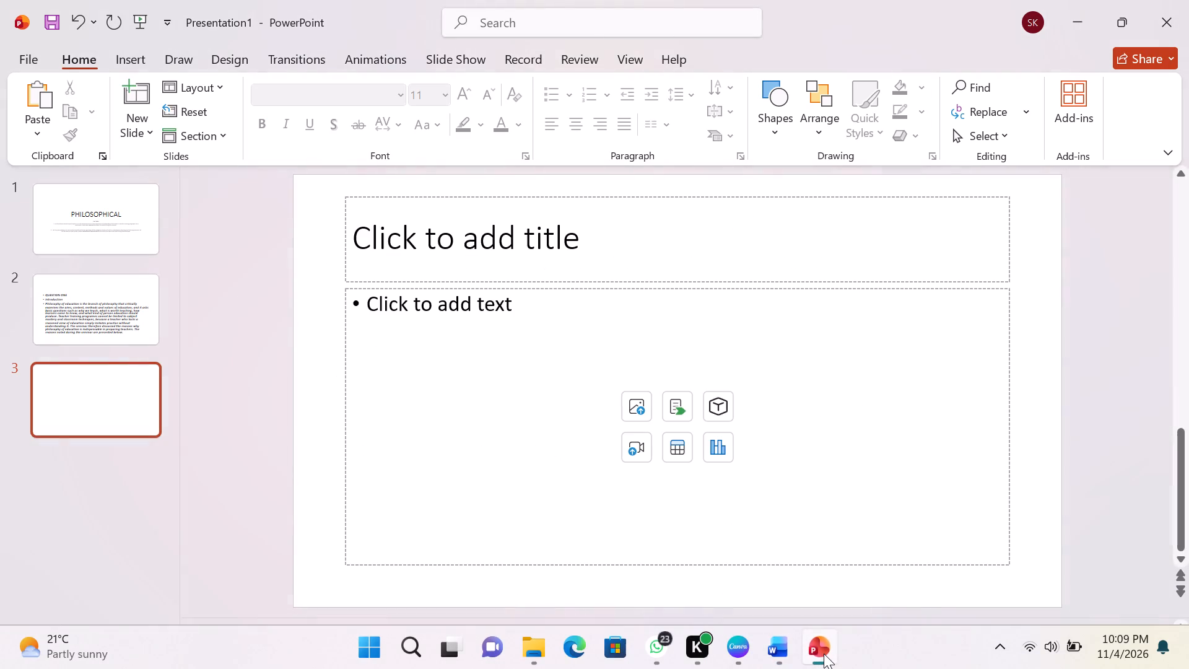
click(372, 332)
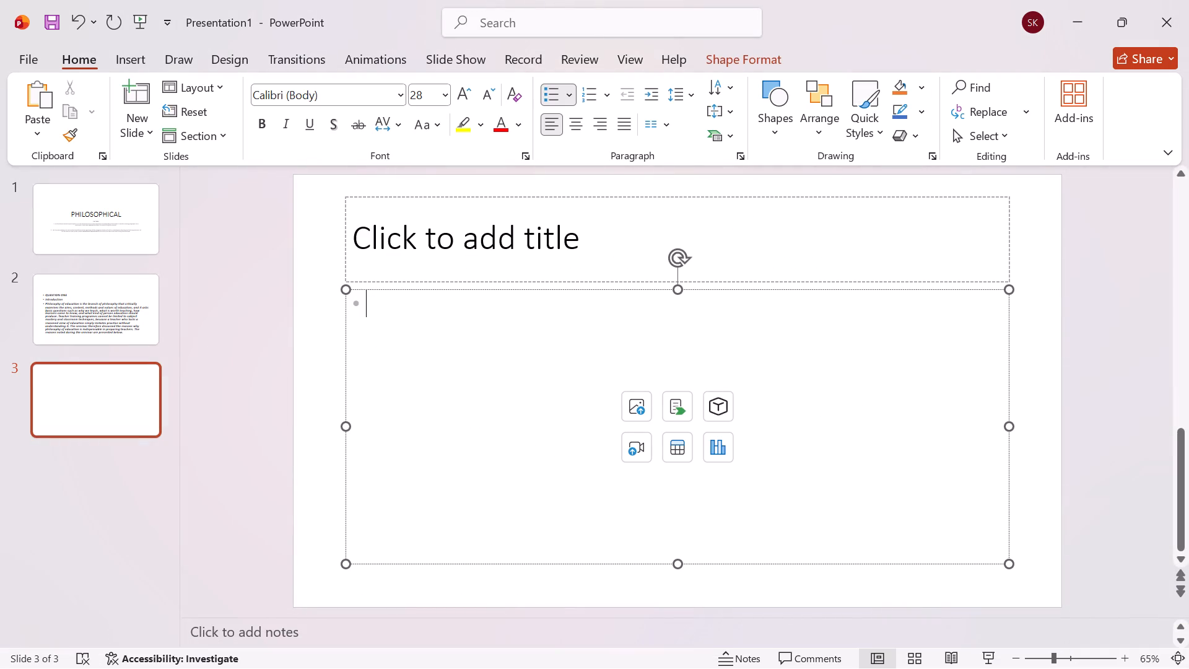
key(ctrl+v)
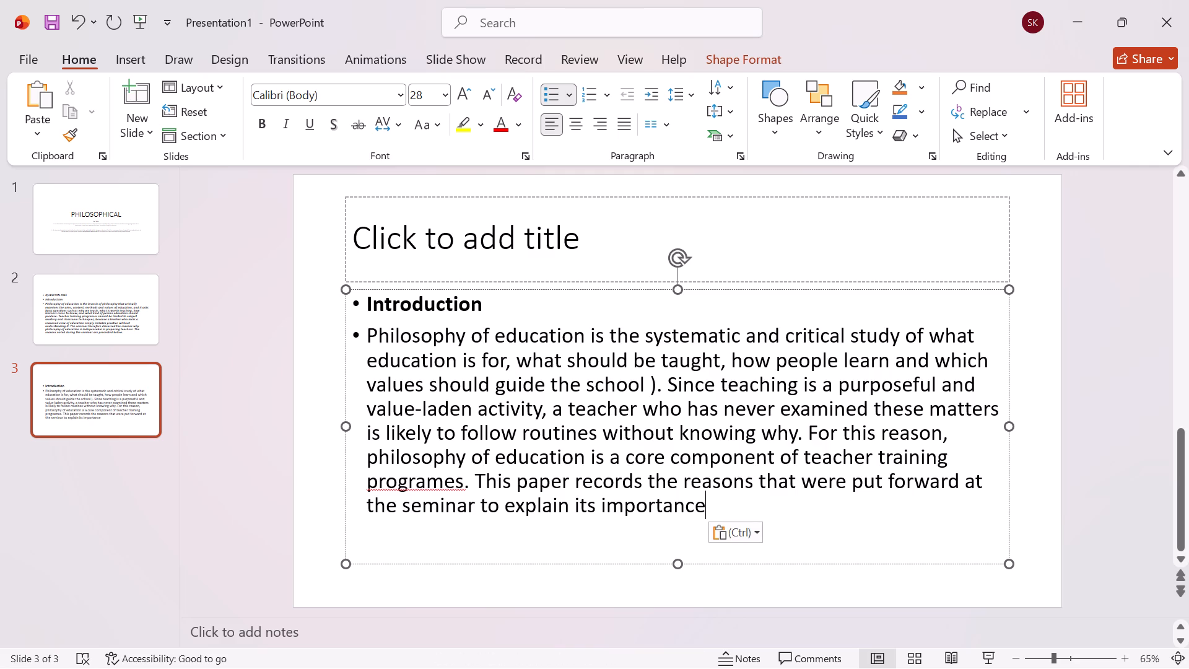
On slide 3, delete the first sentence's text from "how people learn" through "the school )" and end it after "what should be taught" with a period.
scroll(555, 401, down, 2)
scroll(767, 624, down, 1)
click(655, 386)
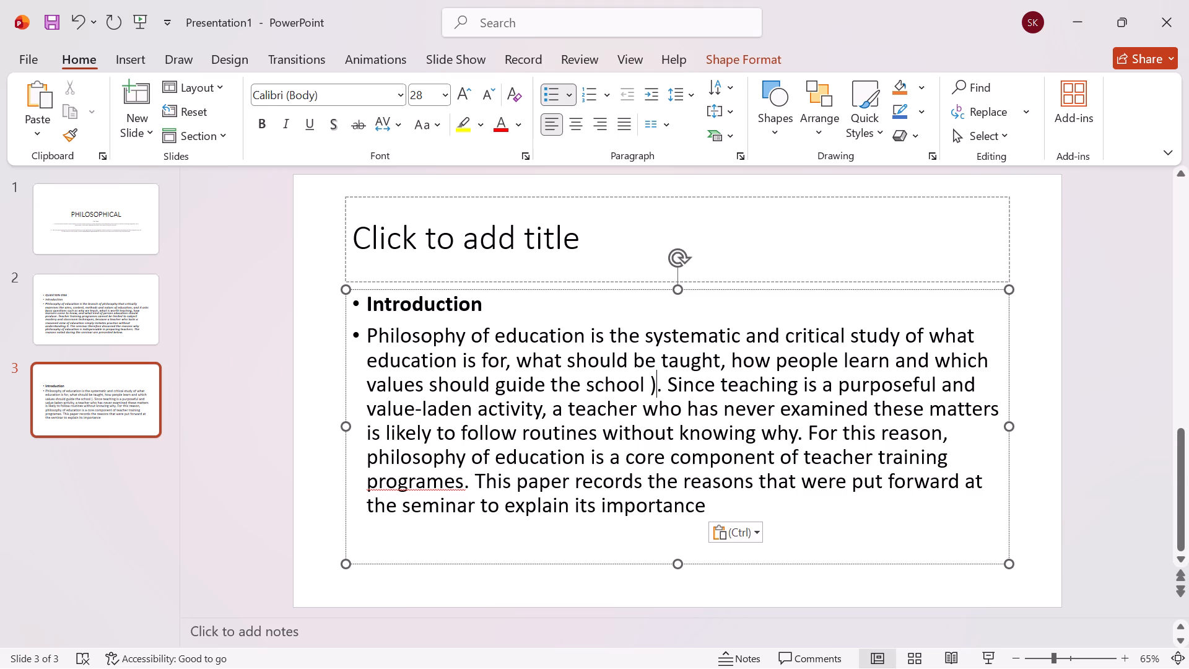
key(BackSpace)
key(BackSpace)
key(BackSpace)
right_click(655, 386)
key(BackSpace)
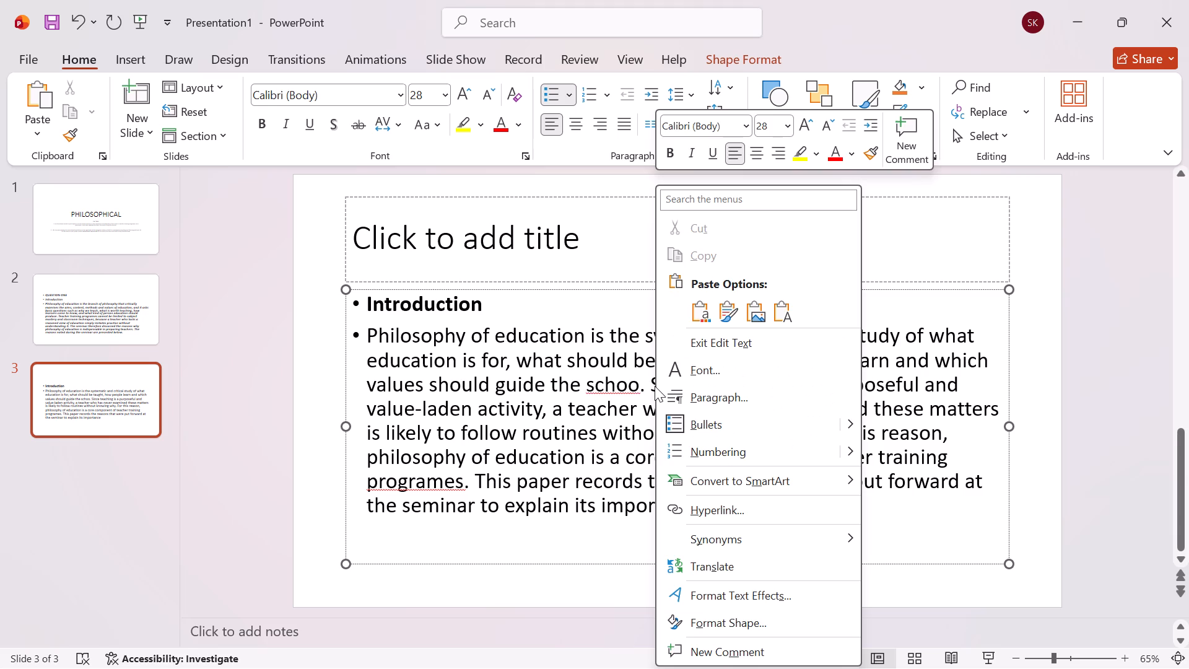
key(BackSpace)
key(BackSpace)
click(956, 551)
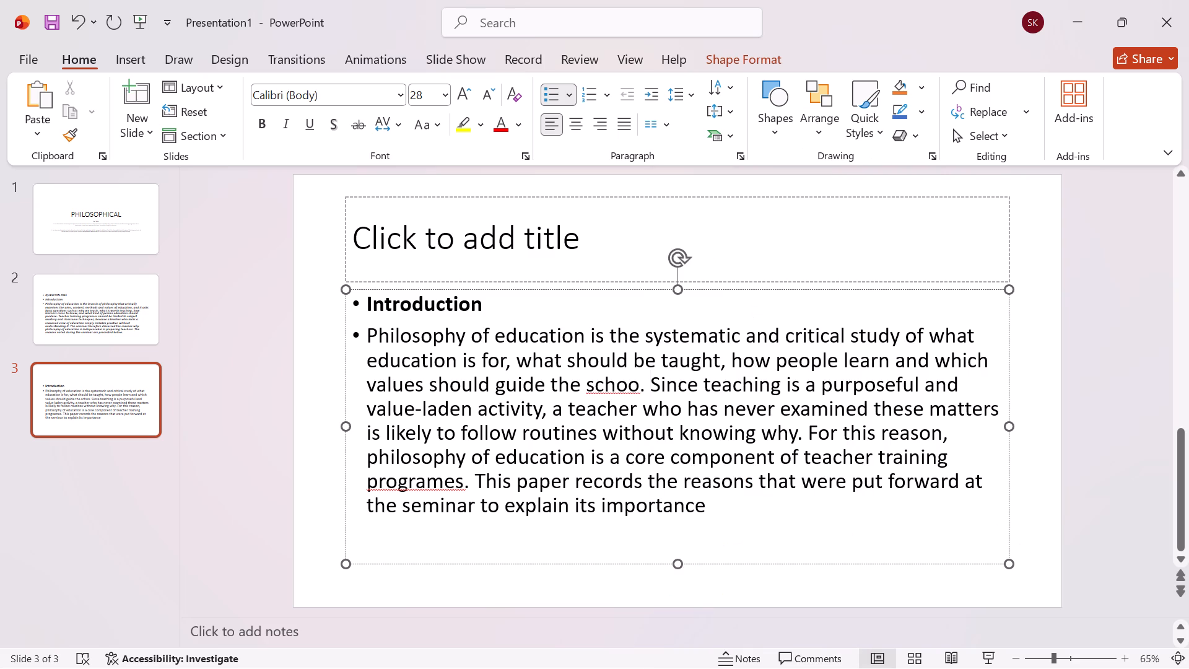
key(BackSpace)
key(BackSpace)
key(BackSpace)
key(BackSpace)
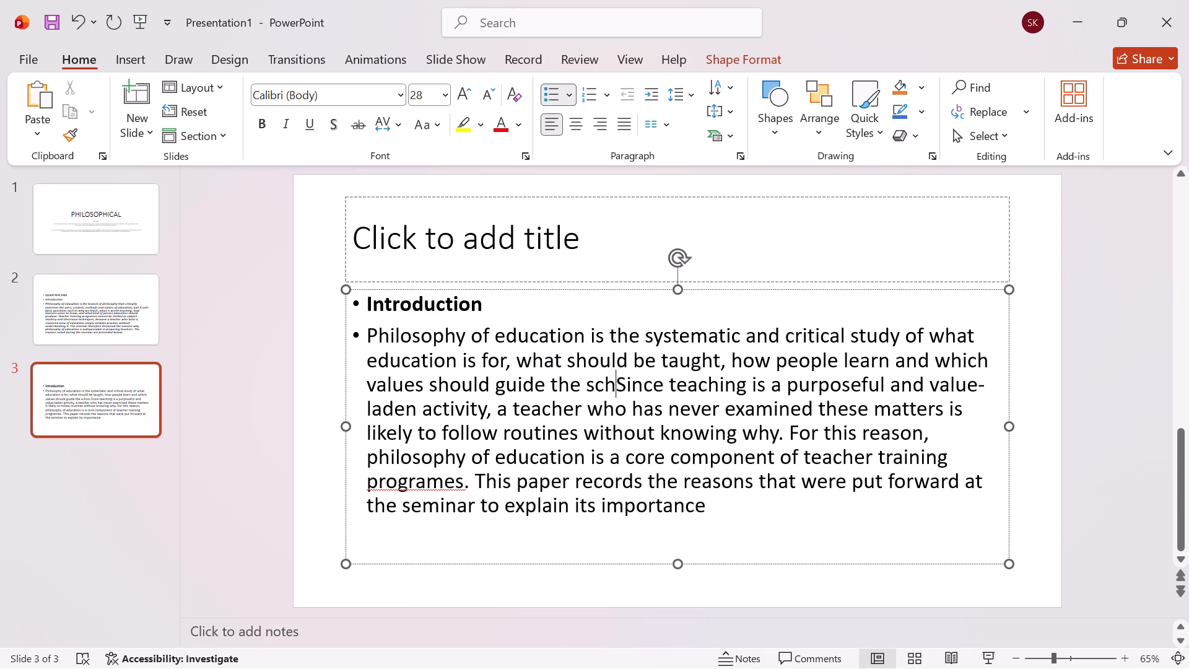
key(BackSpace)
key(BackSpace)
key(BackSpace)
key(BackSpace)
key(BackSpace)
key(BackSpace)
key(BackSpace)
key(BackSpace)
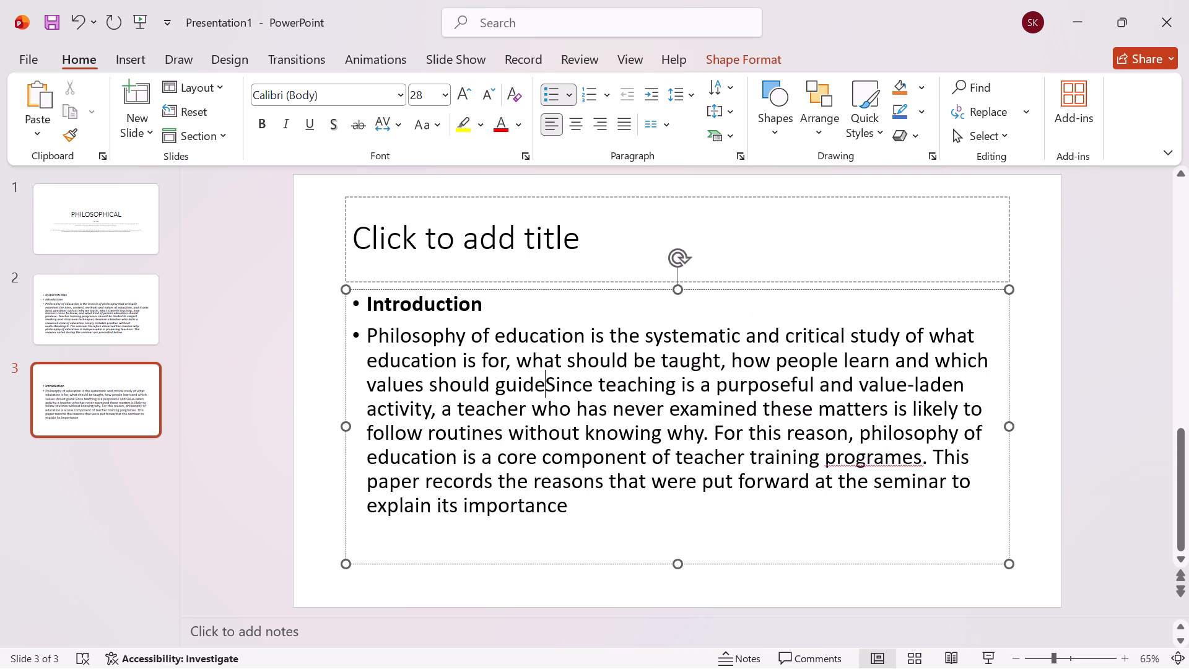
key(BackSpace)
key(BackSpace)
key(BackSpace)
key(BackSpace)
key(BackSpace)
key(BackSpace)
key(BackSpace)
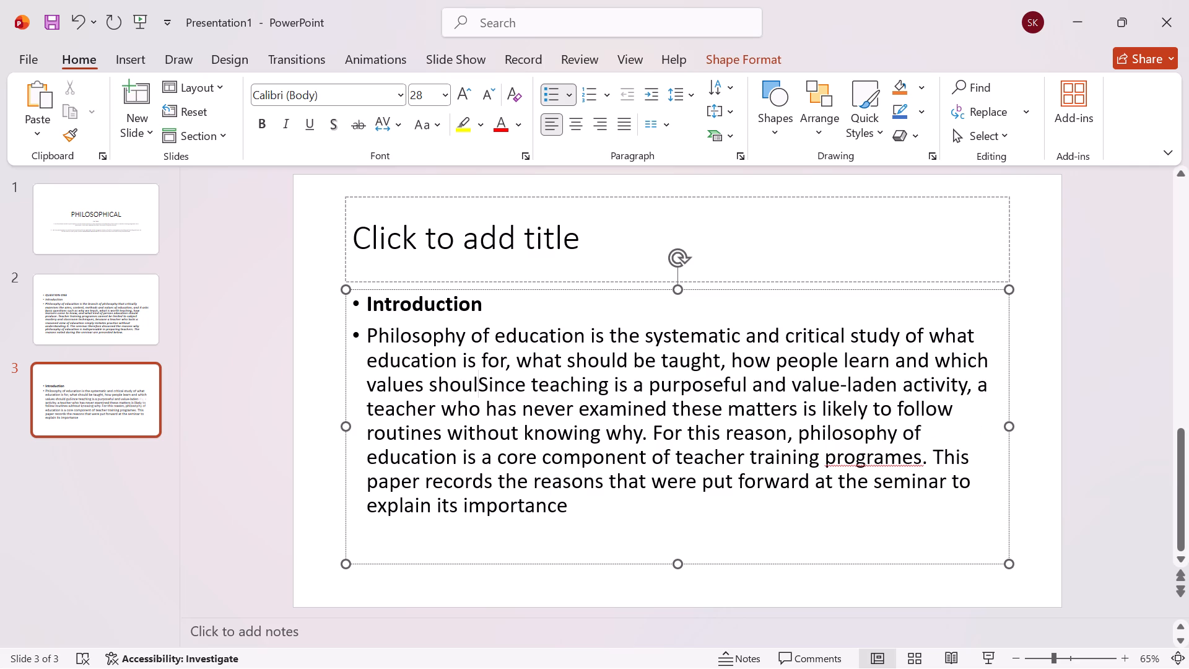
key(BackSpace)
key(BackSpace)
key(BackSpace)
key(BackSpace)
key(BackSpace)
key(BackSpace)
key(BackSpace)
key(BackSpace)
key(BackSpace)
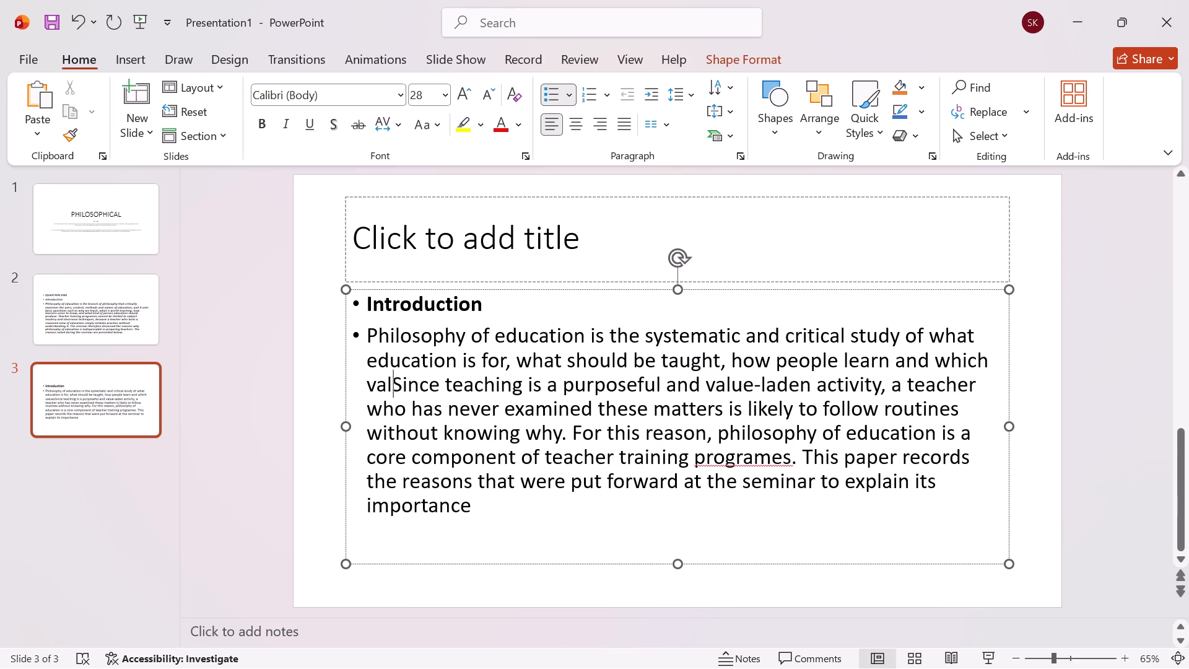
key(BackSpace)
key(BackSpace)
key(BackSpace)
key(BackSpace)
key(BackSpace)
key(BackSpace)
key(BackSpace)
key(BackSpace)
key(BackSpace)
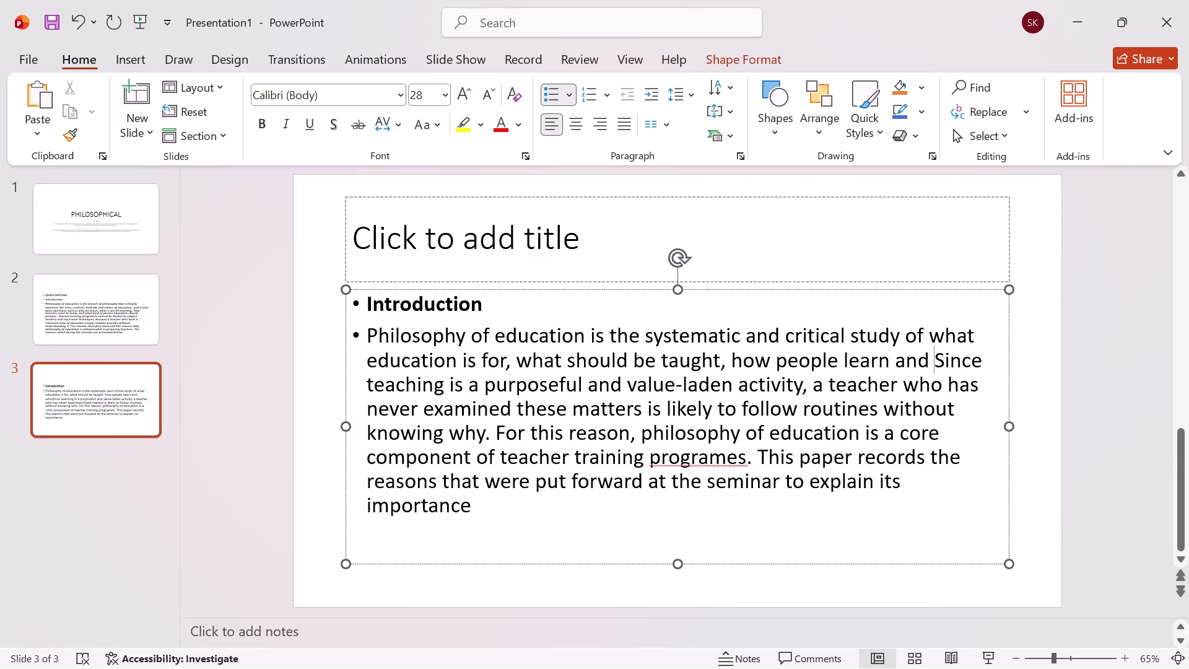
key(BackSpace)
key(BackSpace)
key(BackSpace)
key(BackSpace)
key(BackSpace)
key(BackSpace)
key(BackSpace)
key(BackSpace)
key(BackSpace)
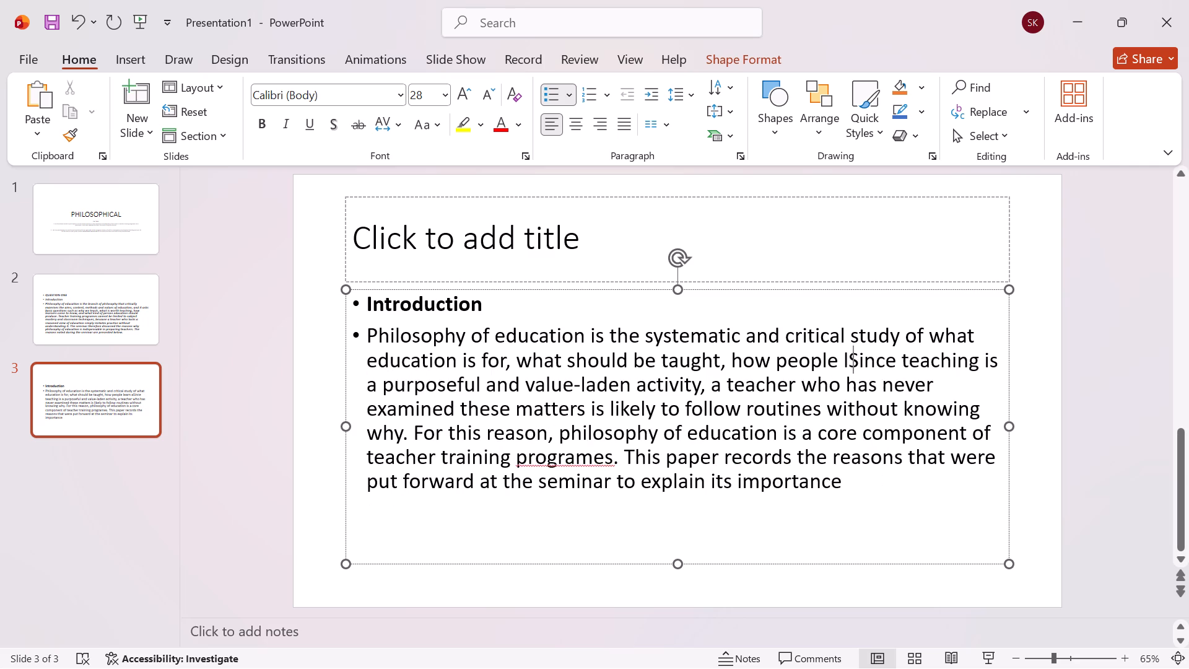
key(BackSpace)
key(BackSpace)
key(BackSpace)
key(BackSpace)
key(BackSpace)
key(BackSpace)
key(BackSpace)
key(BackSpace)
key(BackSpace)
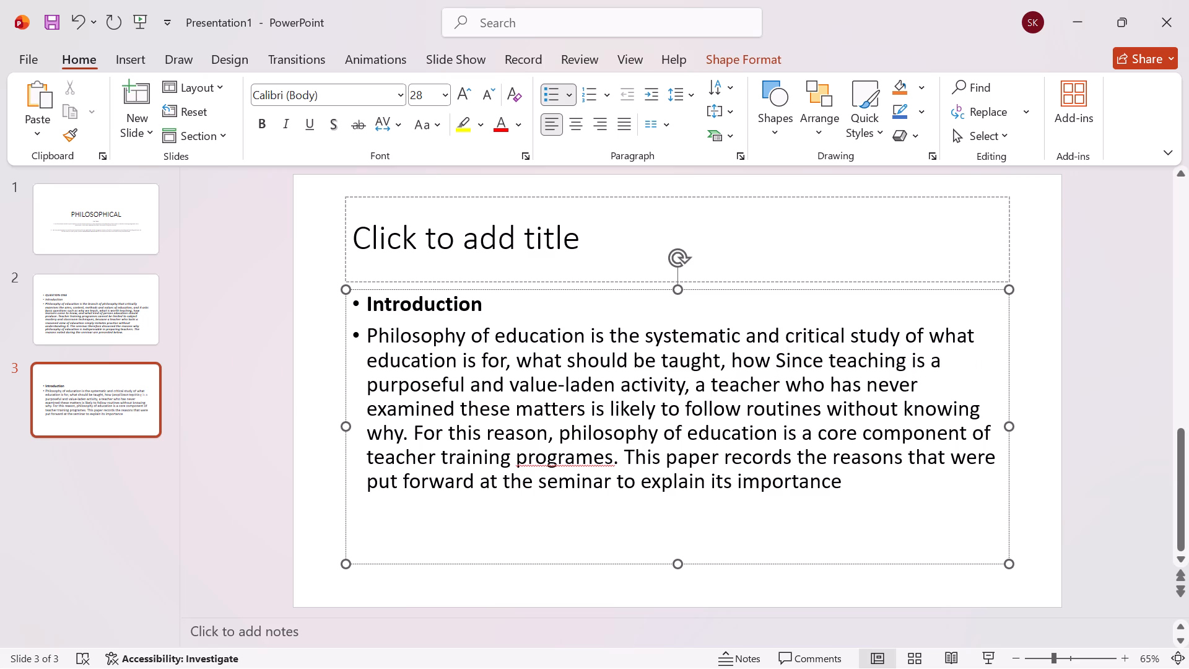
key(BackSpace)
key(BackSpace)
key(BackSpace)
key(BackSpace)
key(BackSpace)
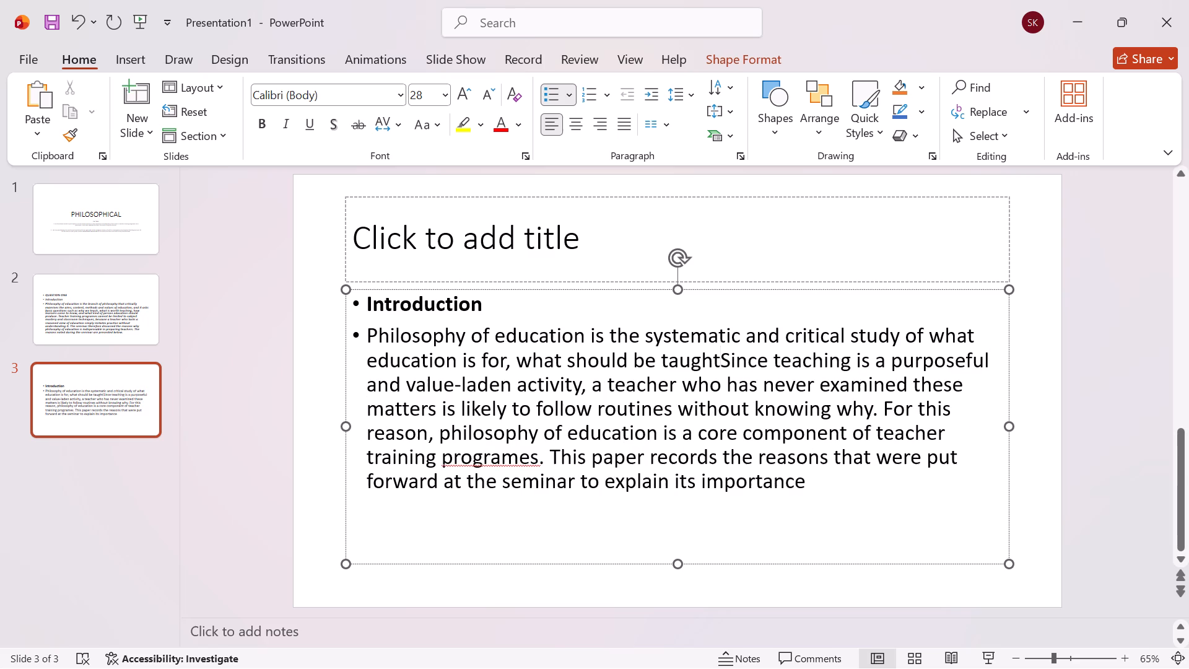
key(period)
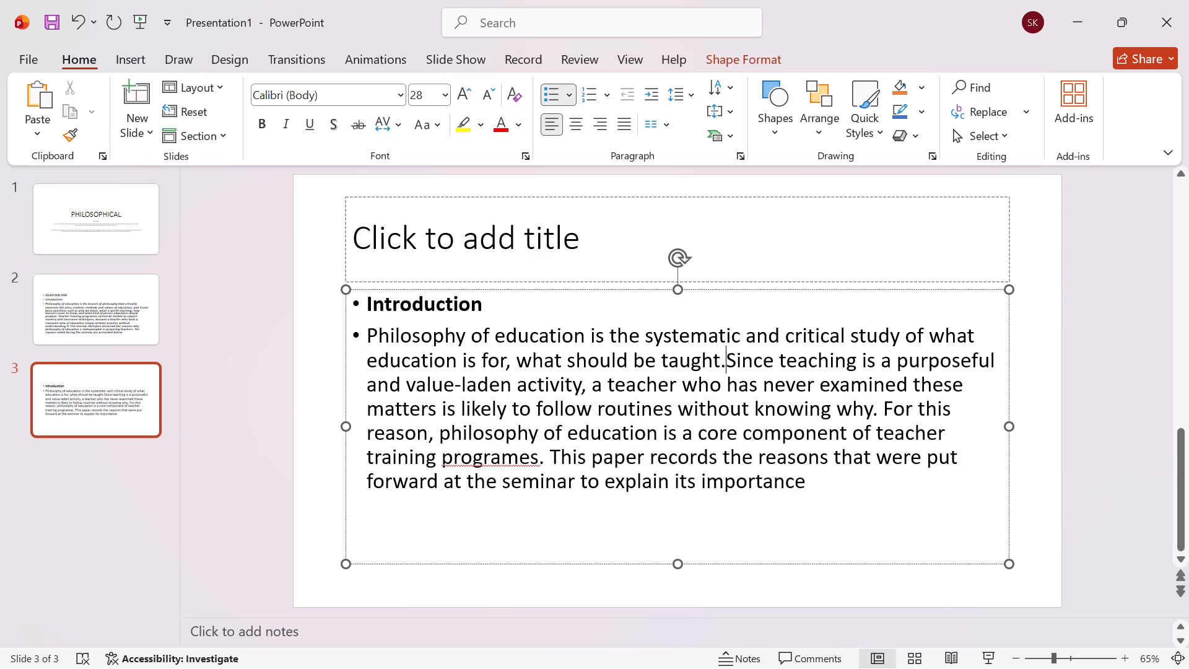
key(space)
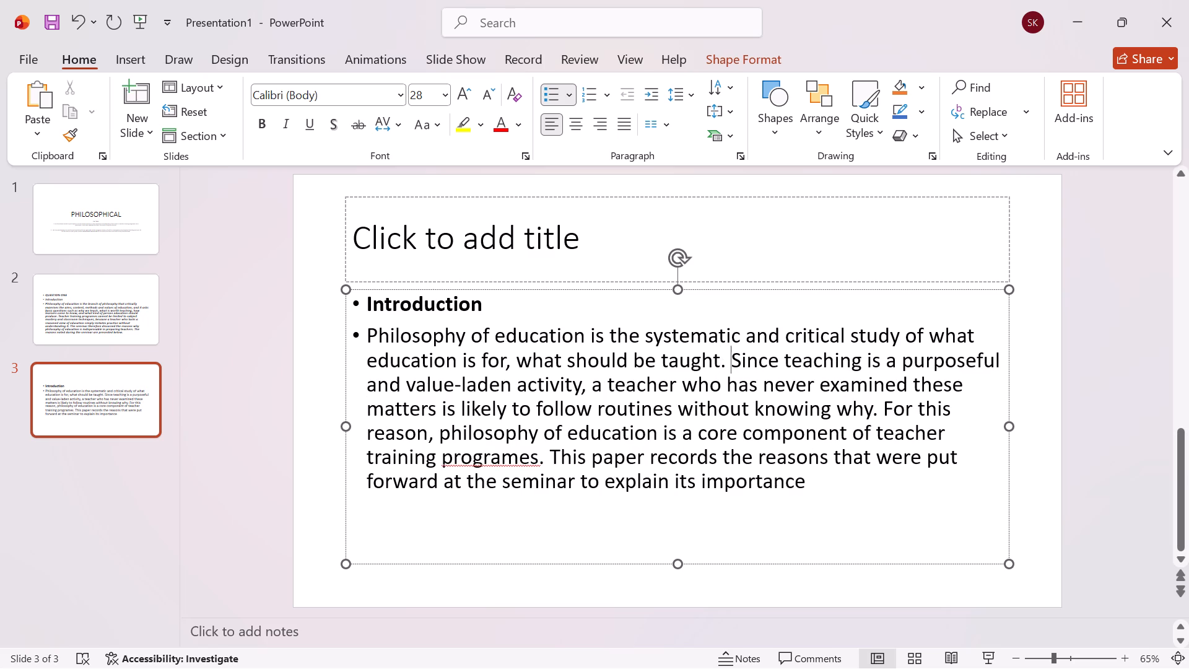
On slide 2, move the QUESTION ONE content box slightly to the right and up, overlapping the lower edge of the title placeholder.
scroll(956, 551, down, 2)
click(126, 333)
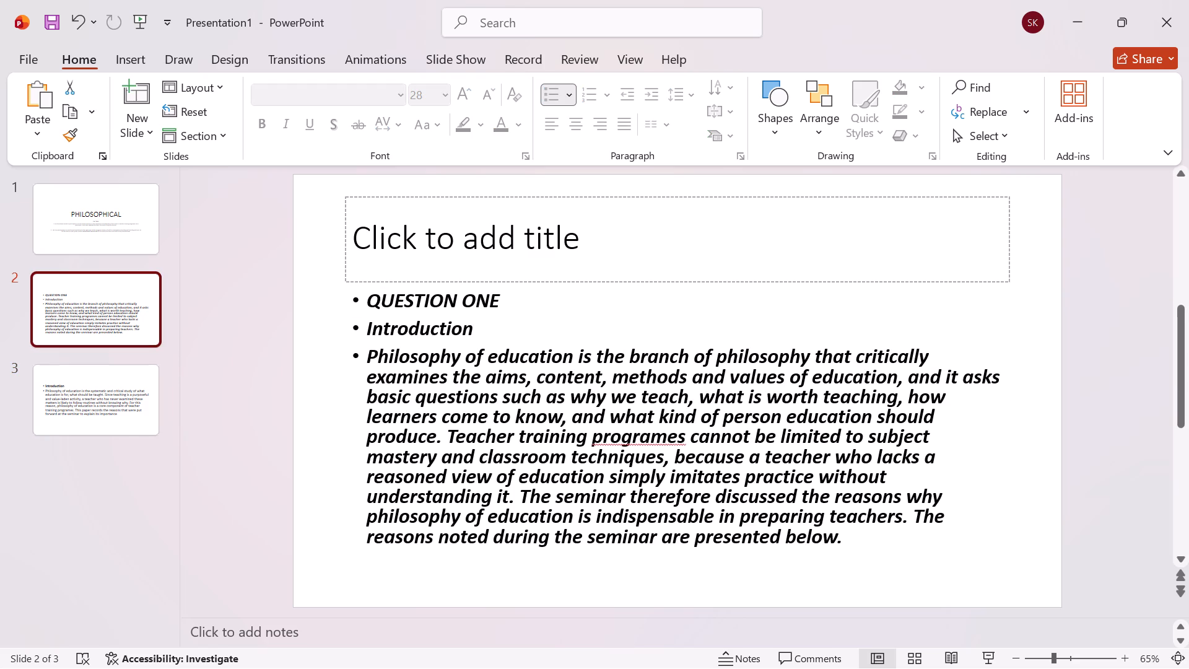
drag(342, 308, 437, 353)
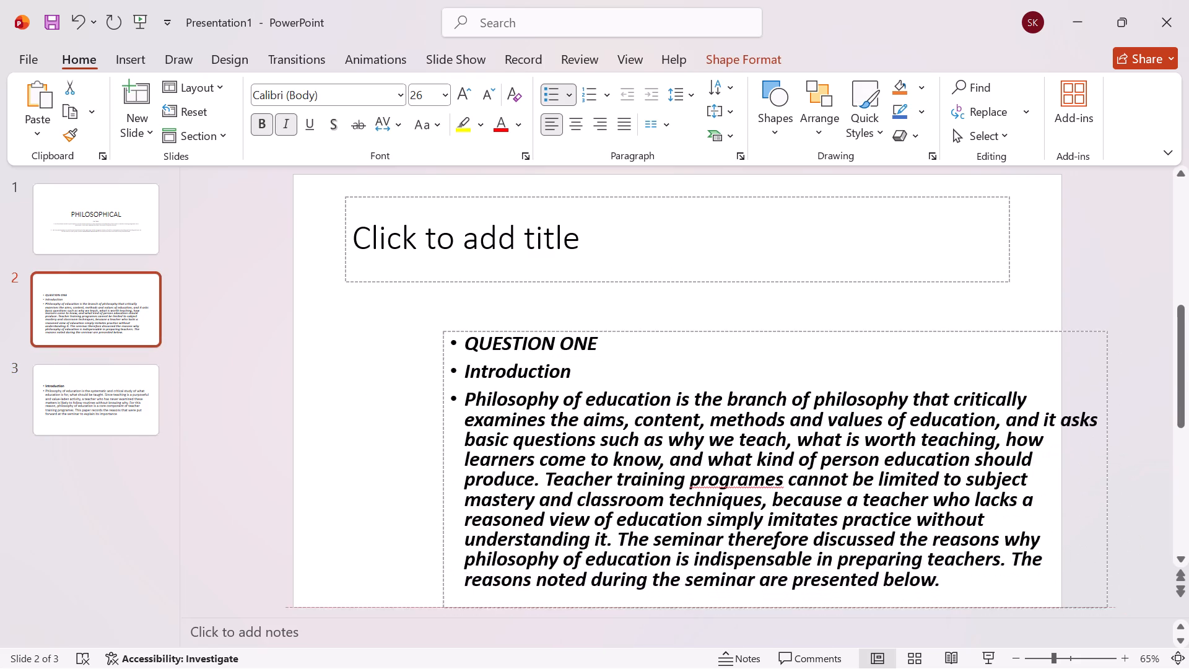
drag(437, 353, 372, 291)
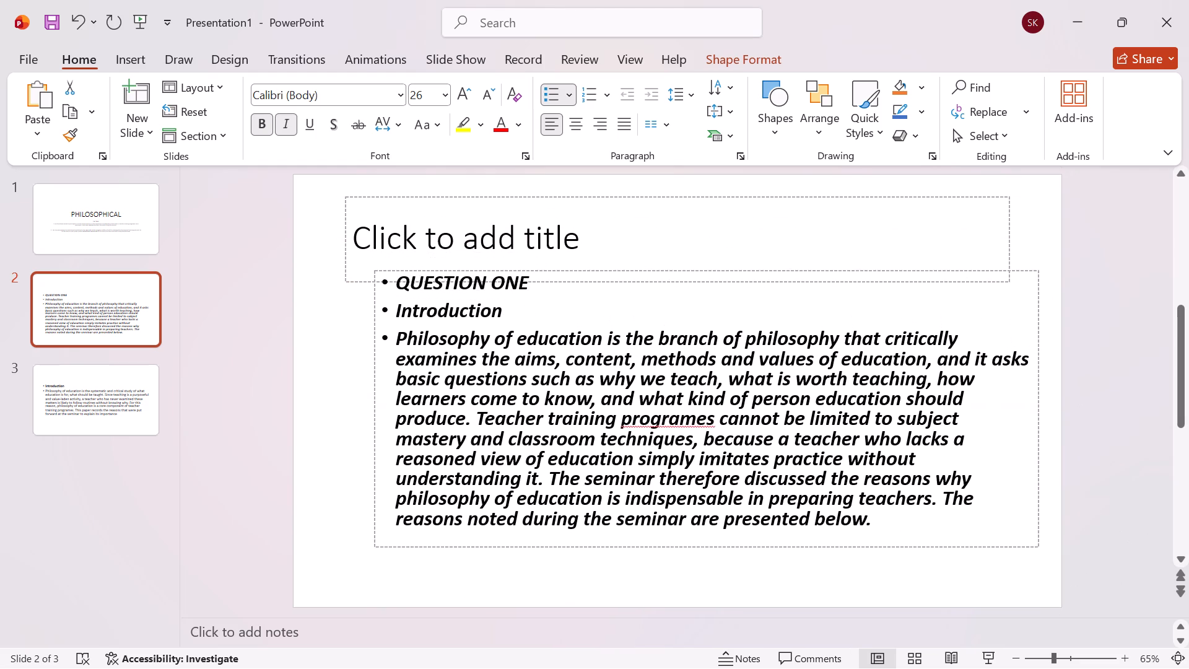
drag(372, 291, 372, 294)
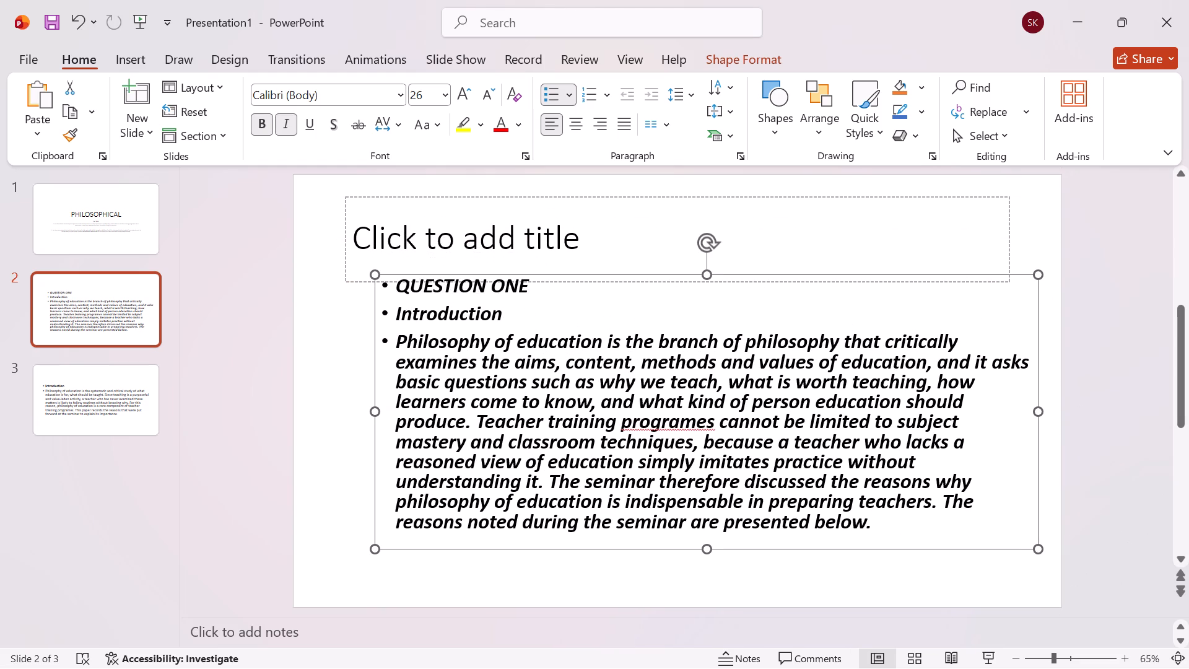
right_click(726, 426)
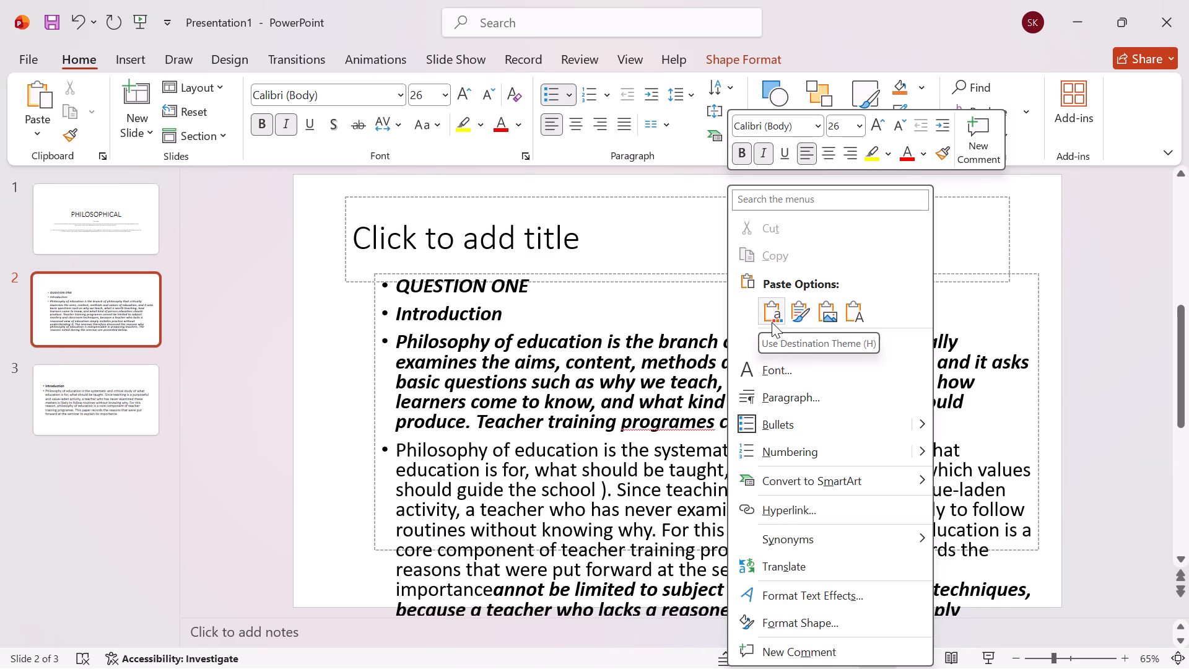
click(596, 326)
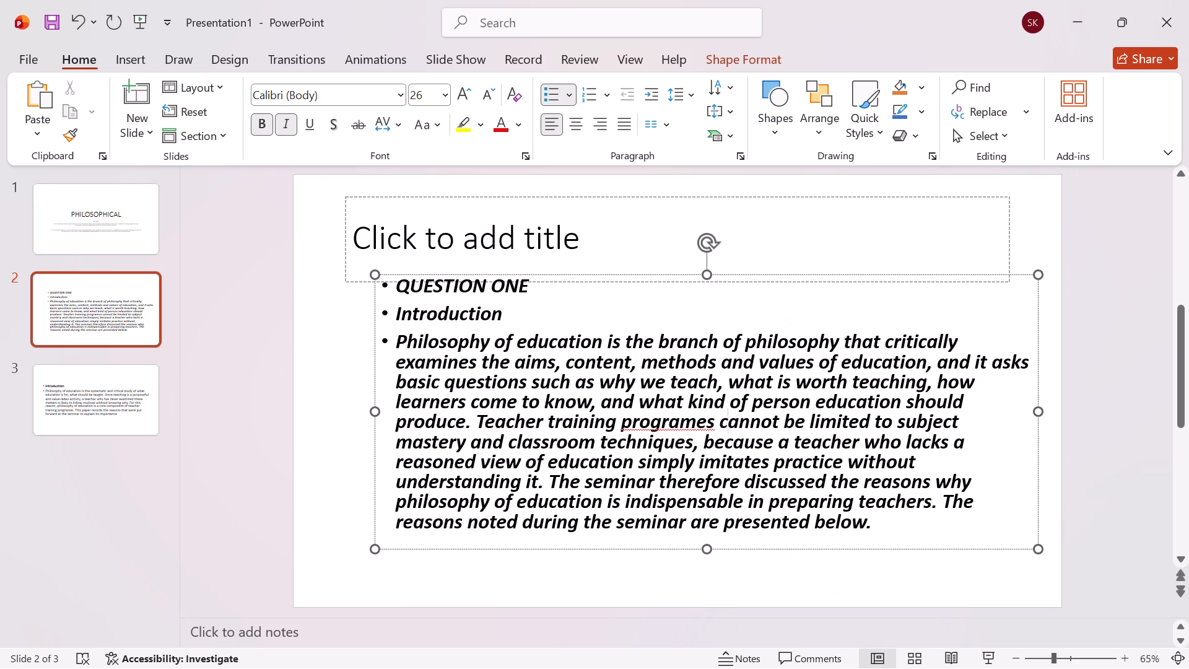
Add a new Title and Content slide directly after the QUESTION ONE slide.
click(134, 96)
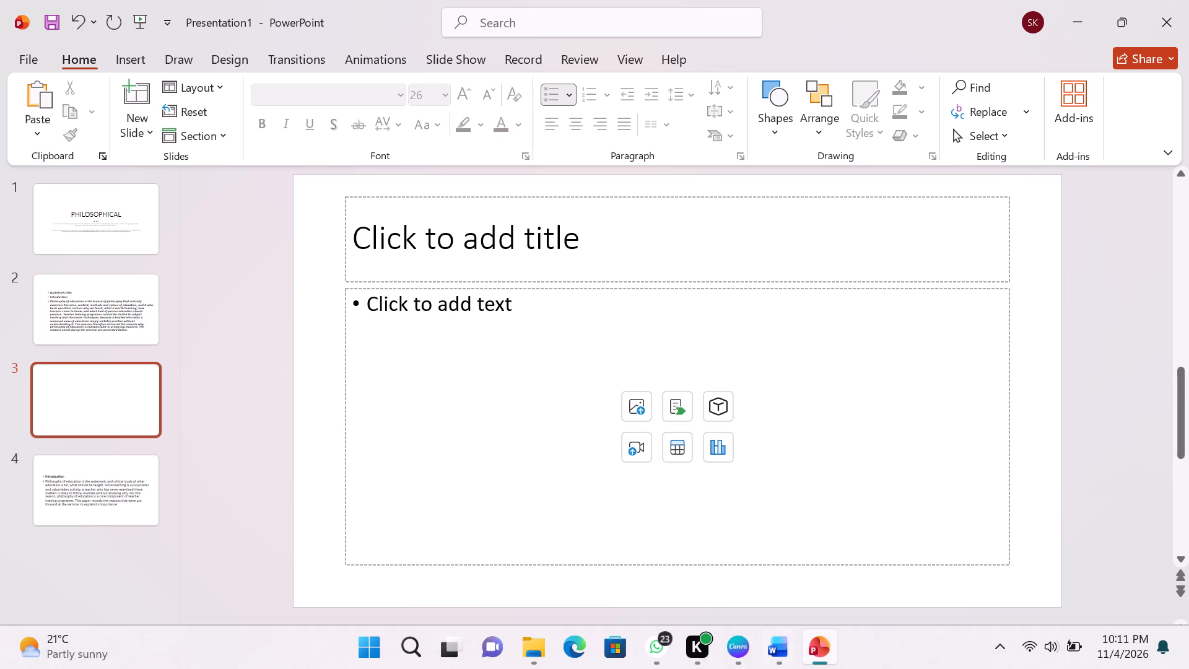
Switch to the tharaka document in Word and copy the Body heading with the "It gives teachers a sense of direction" paragraph.
click(774, 656)
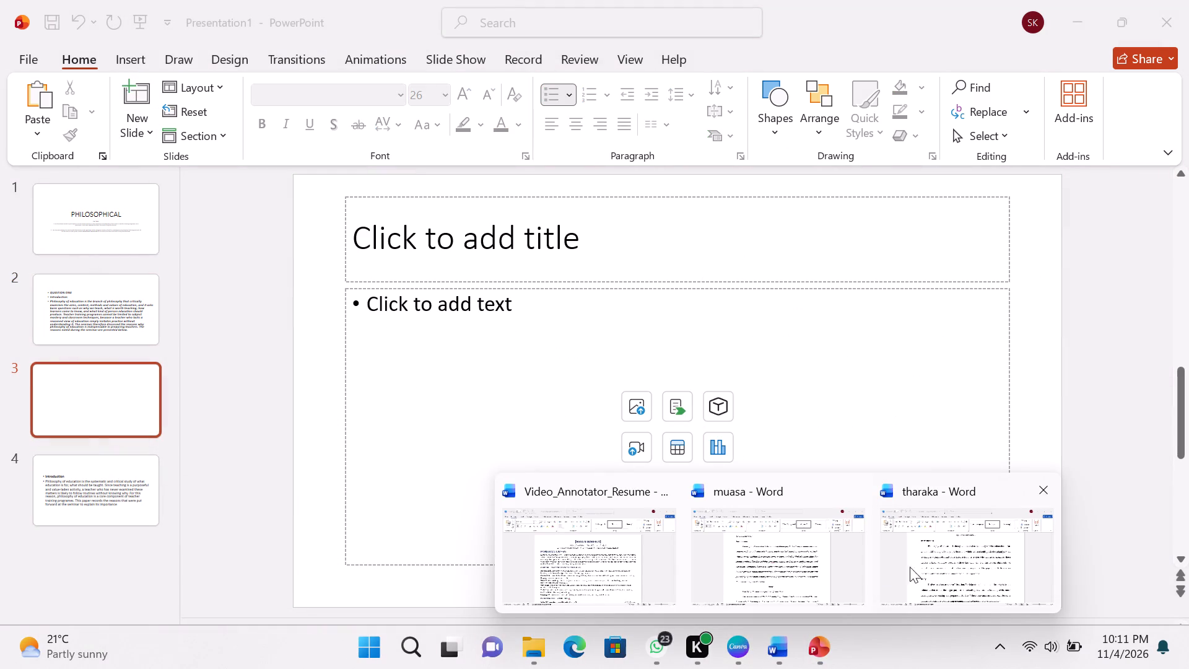
click(930, 561)
scroll(807, 524, down, 1)
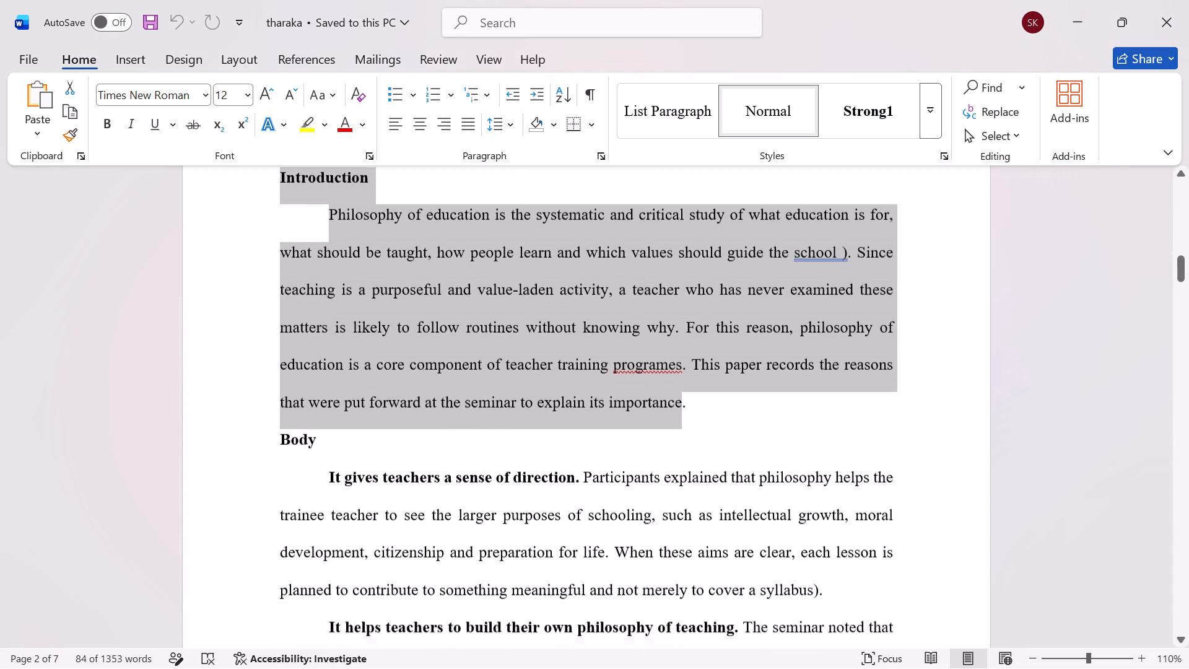
scroll(807, 524, down, 1)
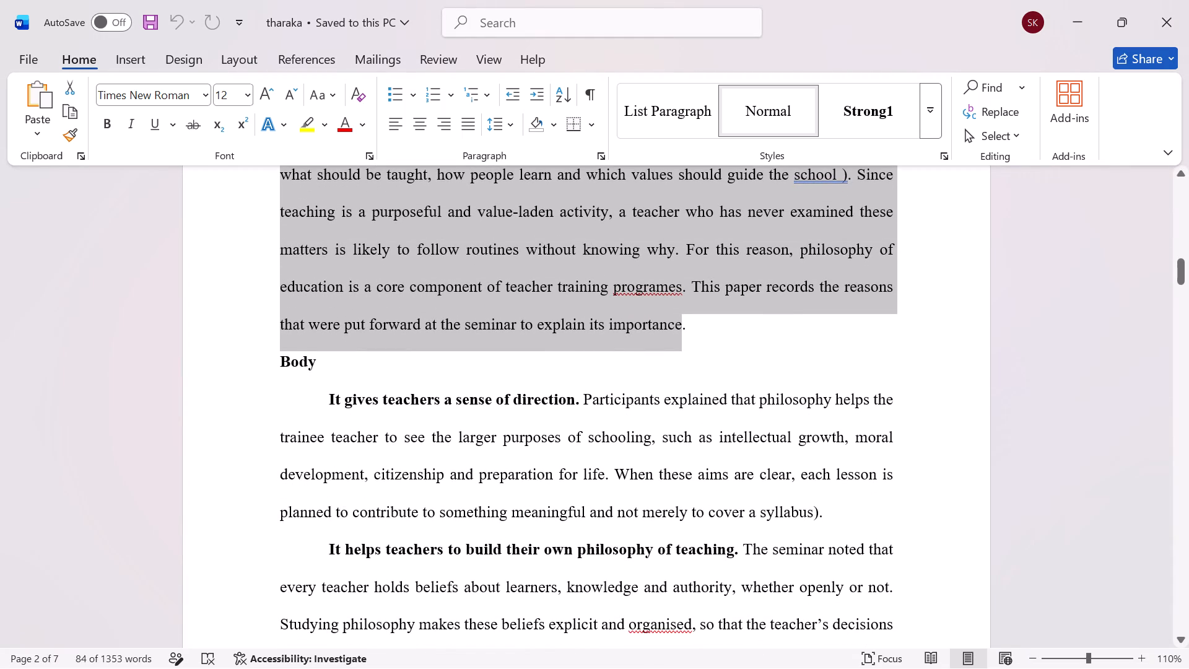
click(272, 370)
drag(272, 370, 456, 519)
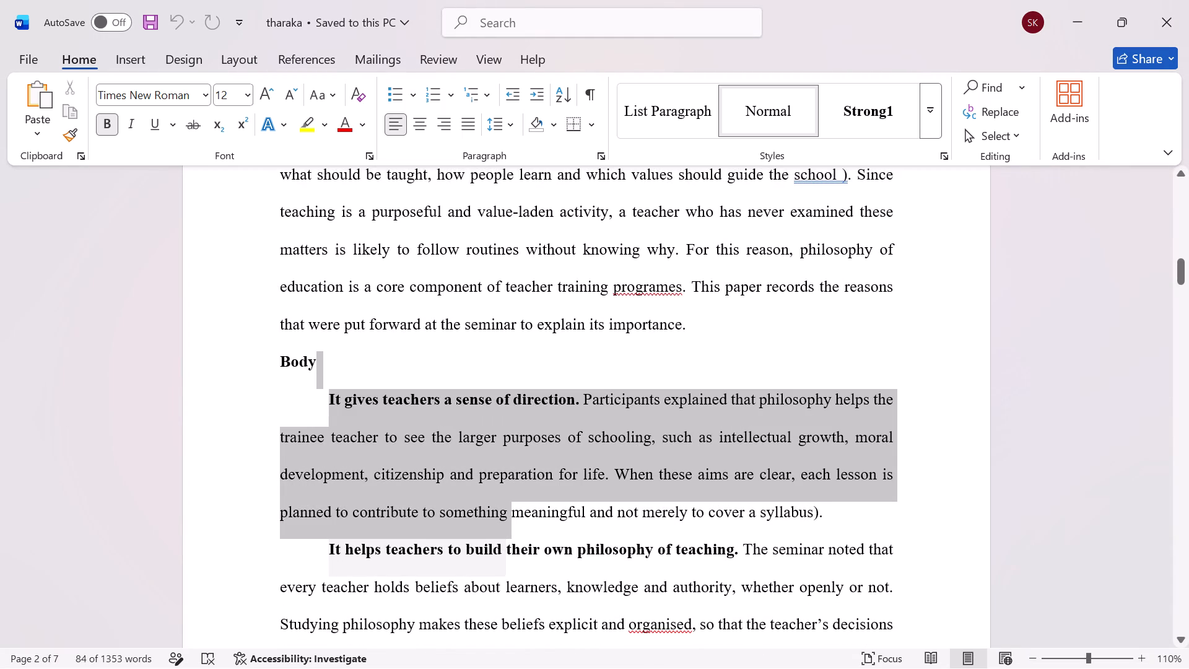
drag(456, 519, 334, 413)
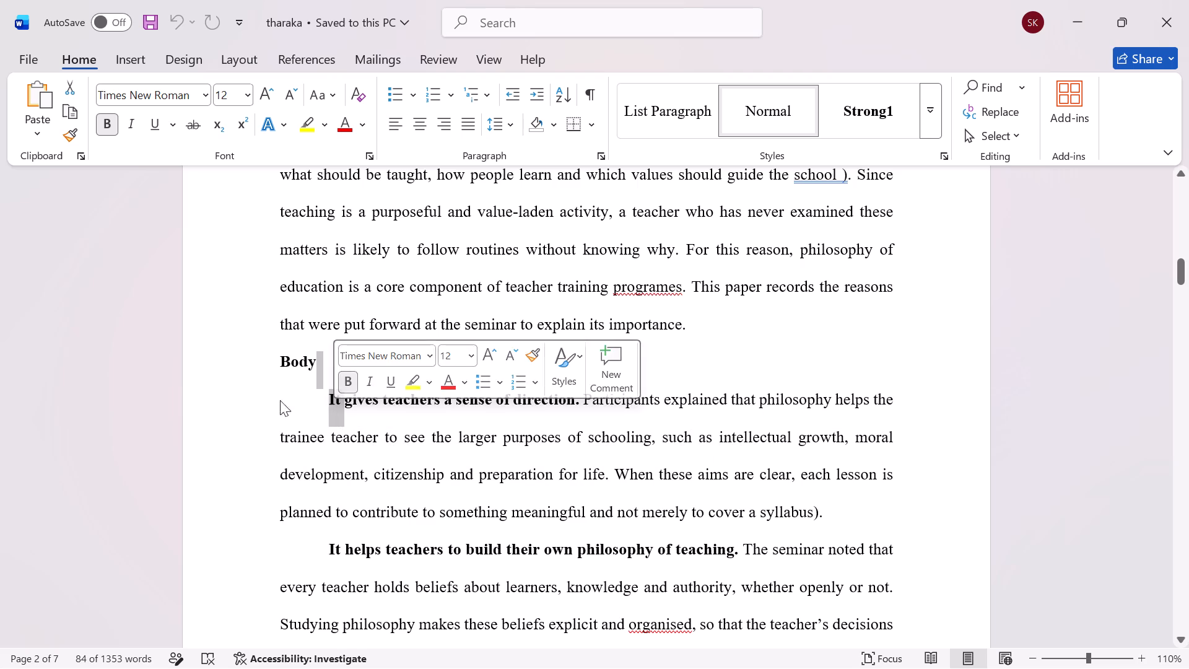
right_drag(269, 367, 437, 475)
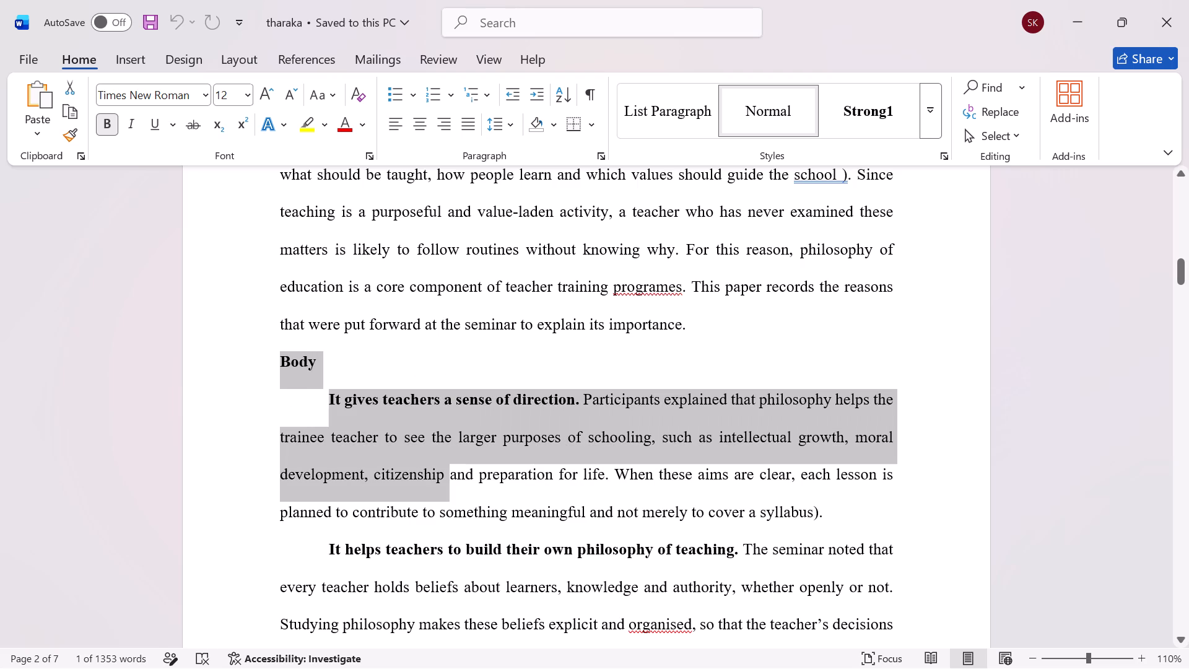
right_drag(437, 475, 821, 510)
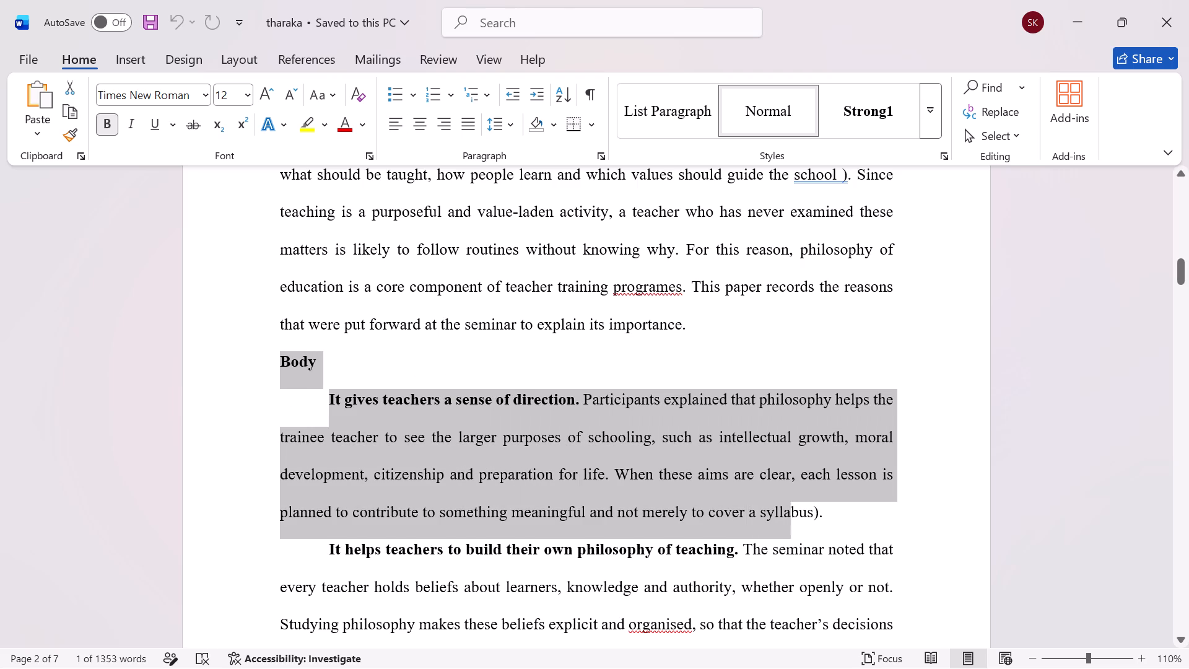
right_drag(821, 510, 848, 510)
right_click(848, 510)
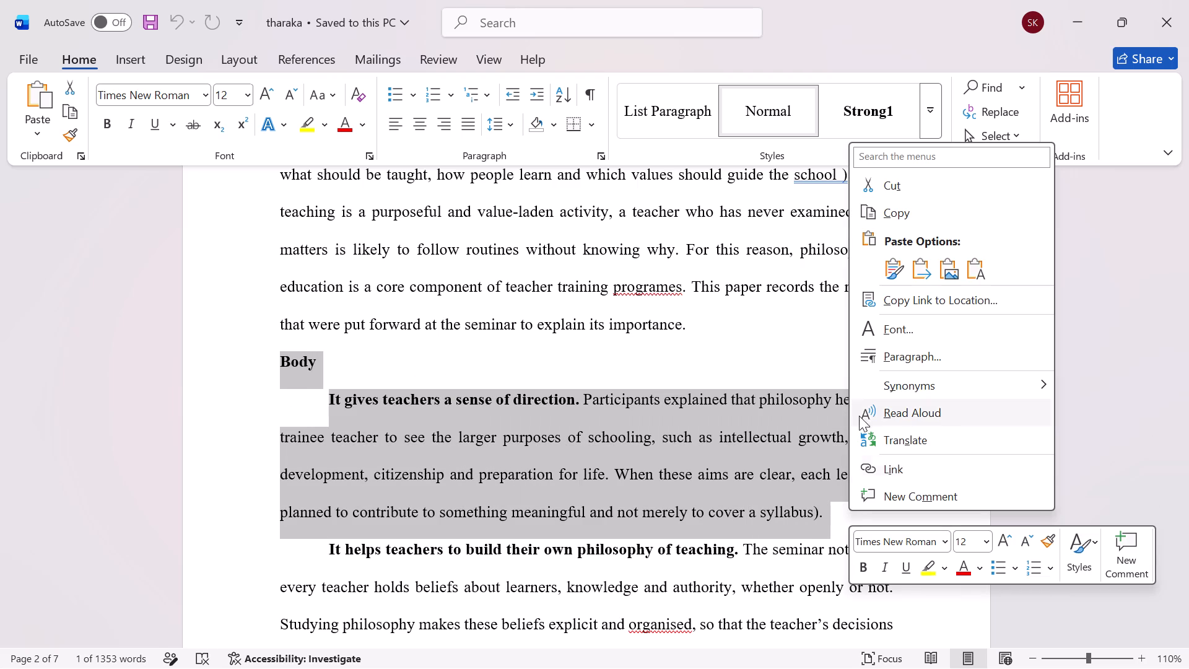
click(897, 210)
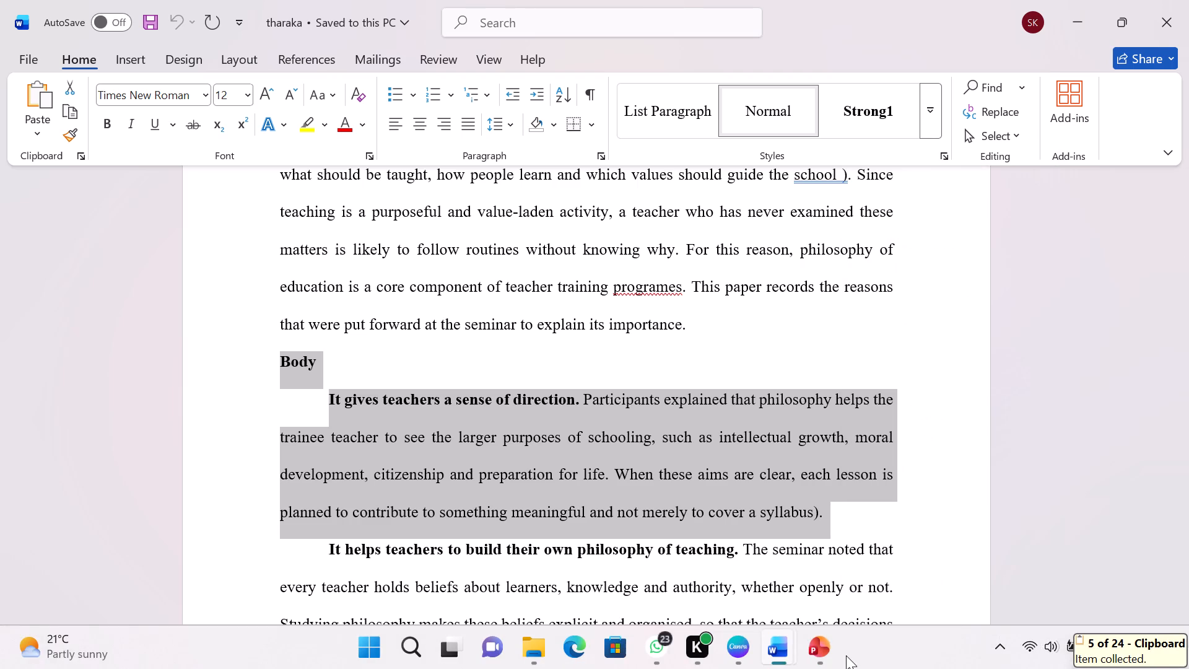
Switch to PowerPoint and paste the copied Body heading and "It gives teachers a sense of direction" paragraph into slide 3's content placeholder.
click(825, 650)
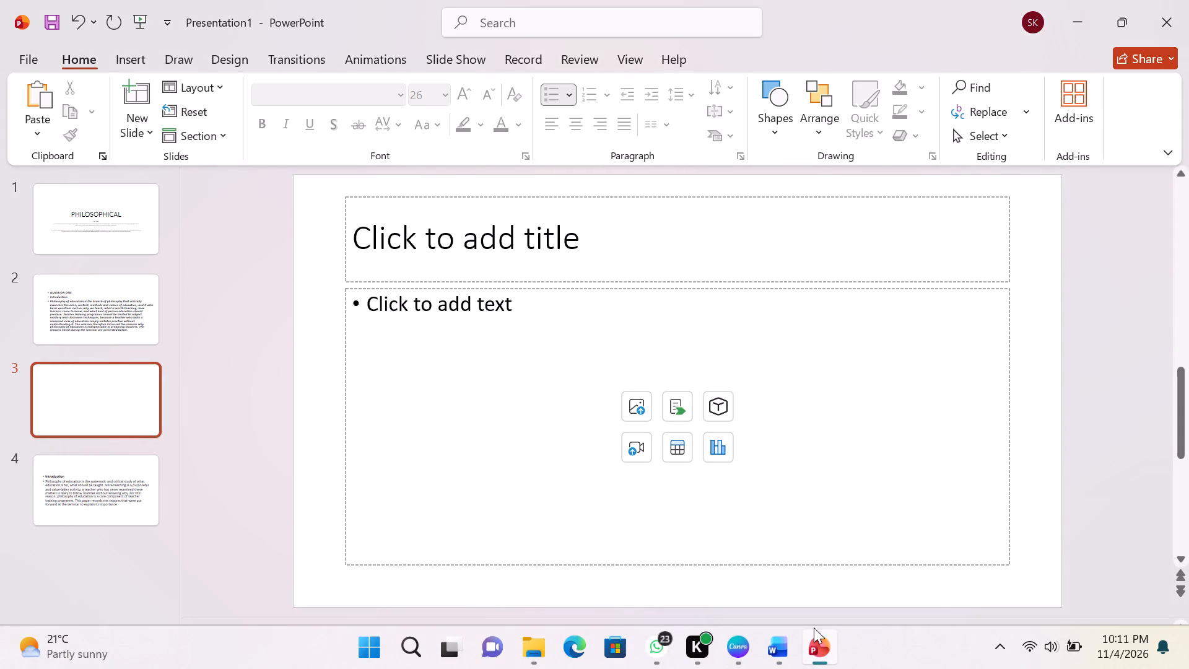
click(403, 367)
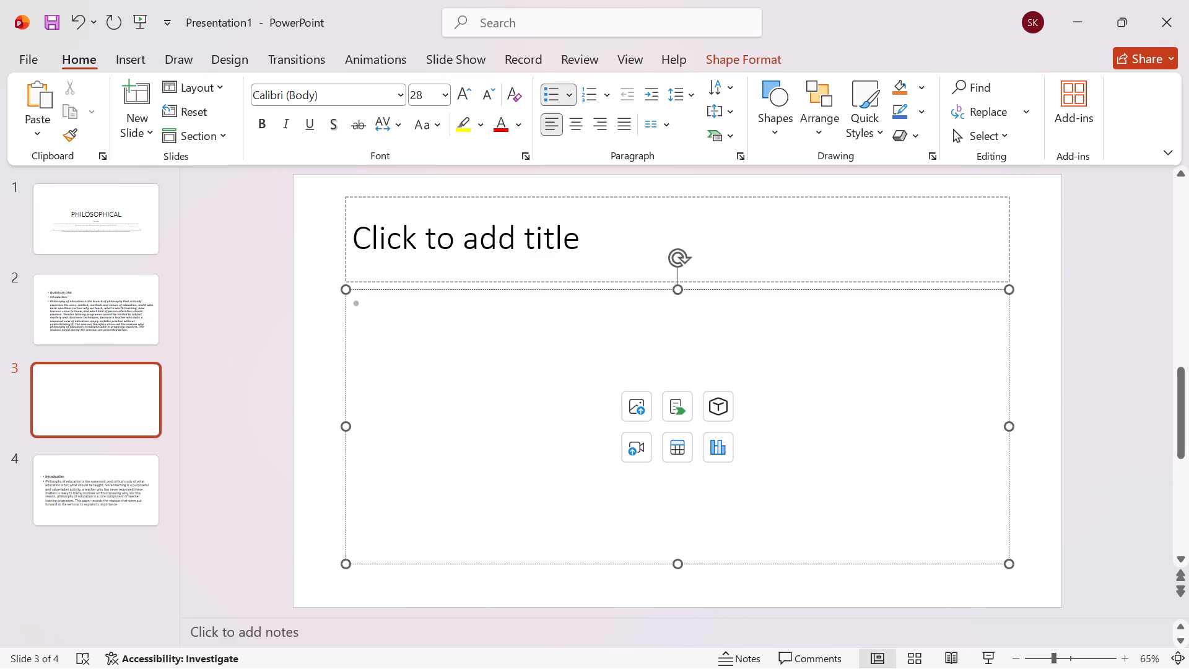
key(ctrl+v)
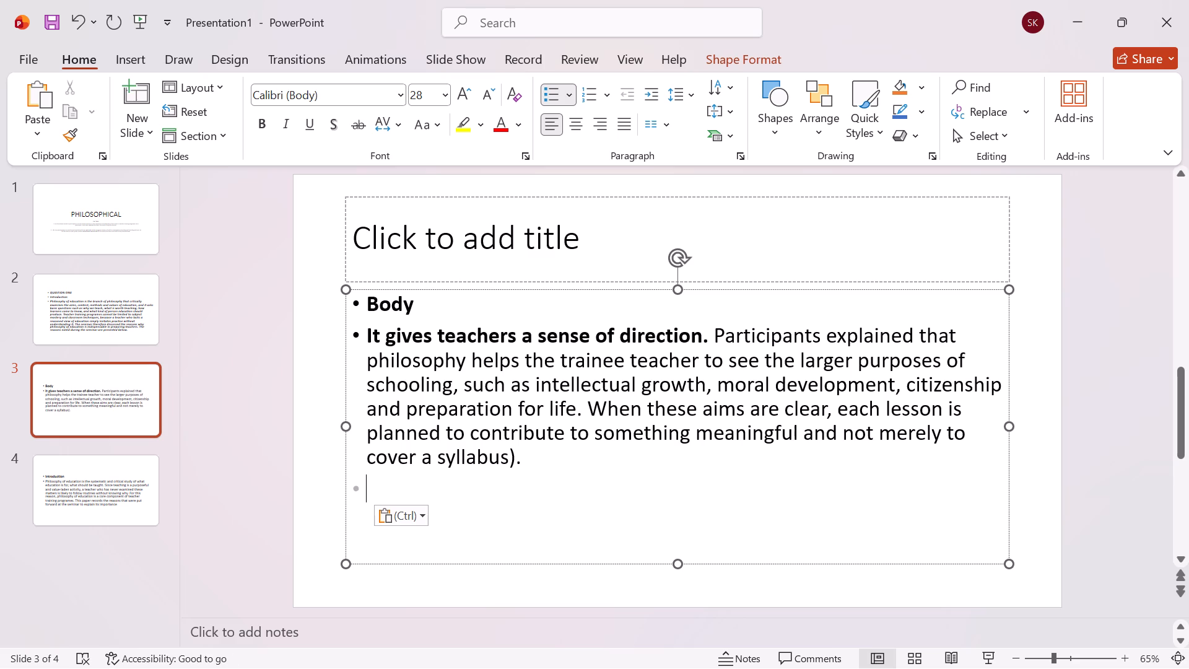
Number the "It gives teachers a sense of direction" paragraph on slide 3 with "1." followed by a tab space.
click(363, 338)
key(BackSpace)
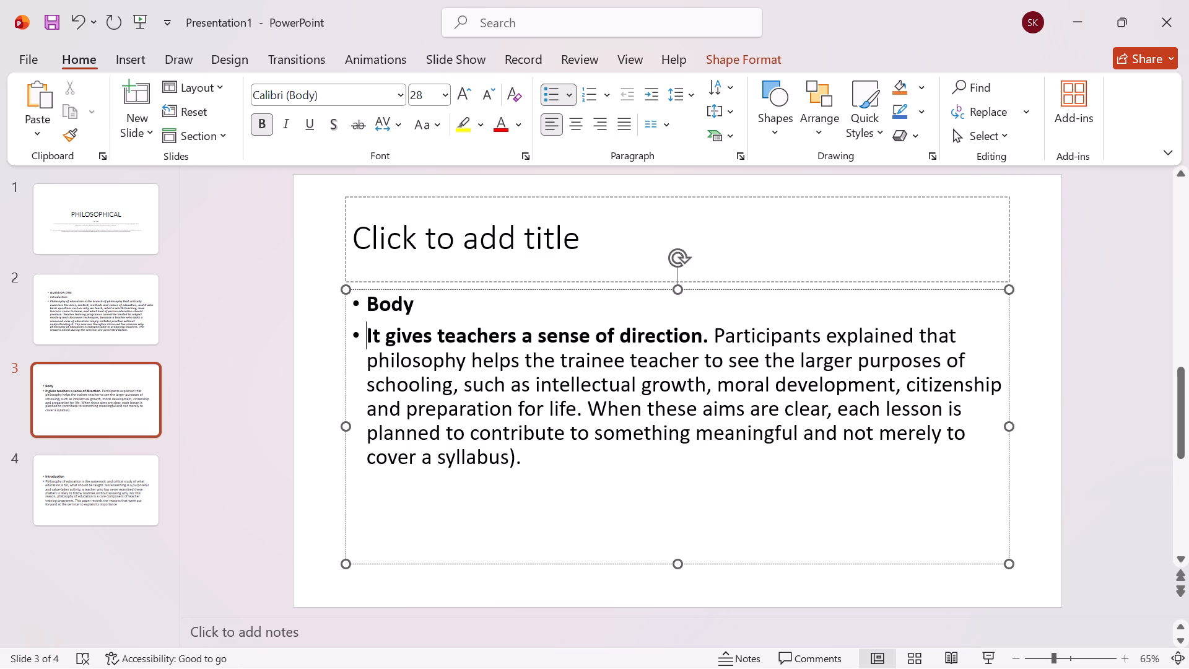
key(BackSpace)
key(Return)
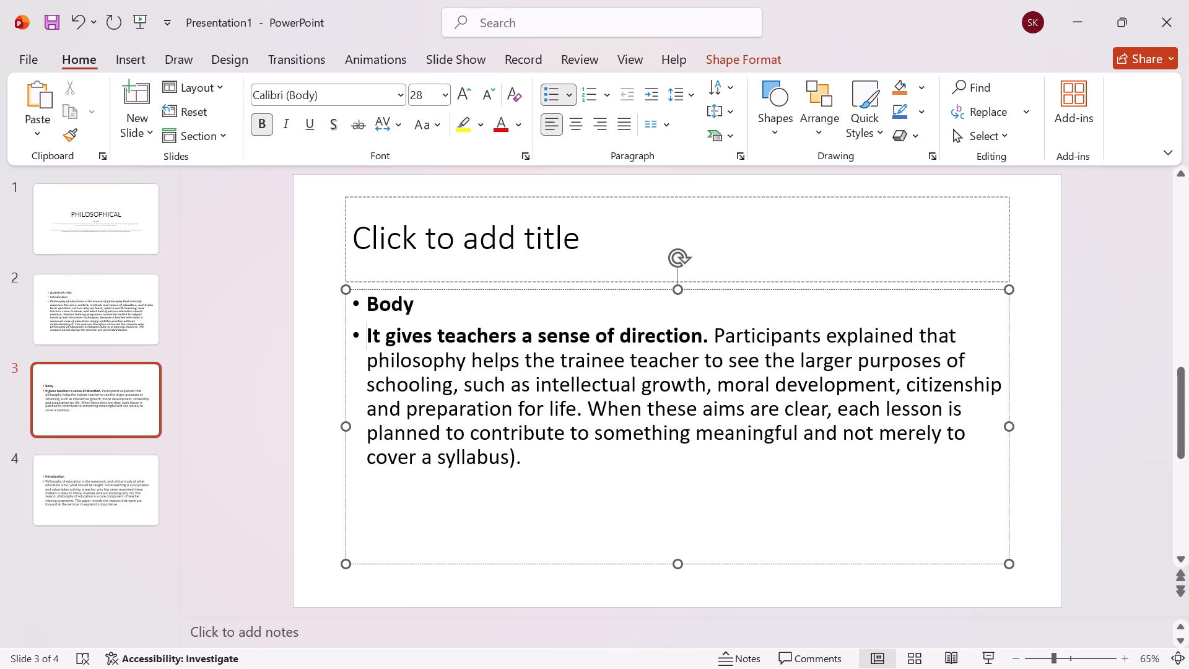
key(1)
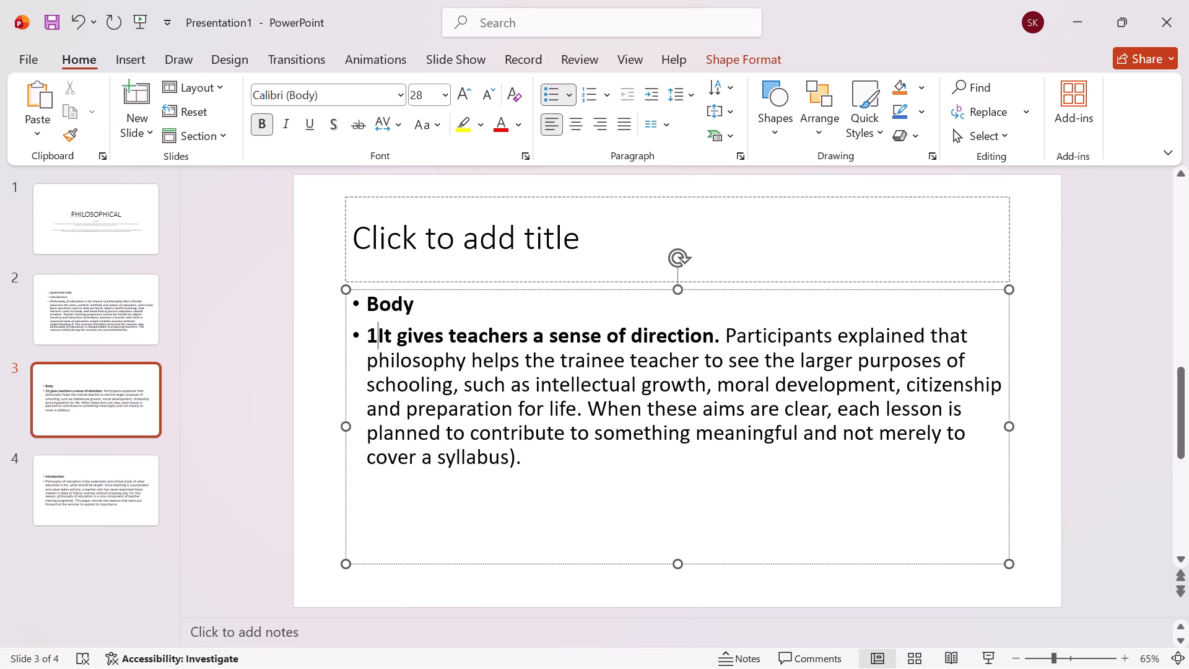
key(period)
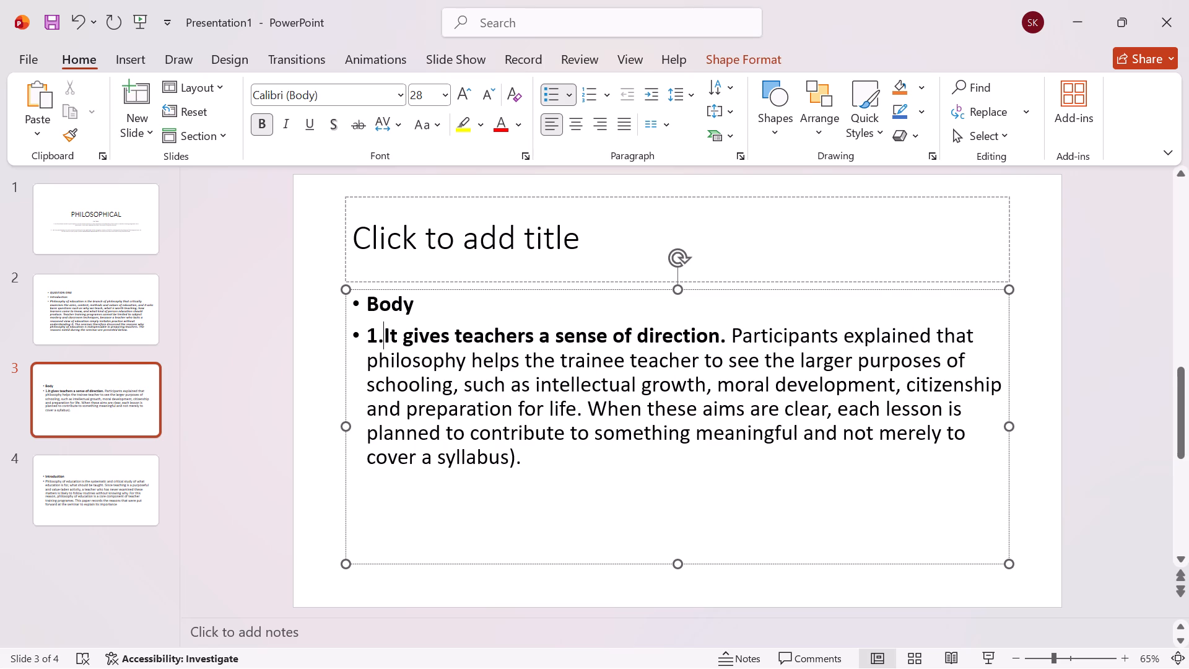
key(Tab)
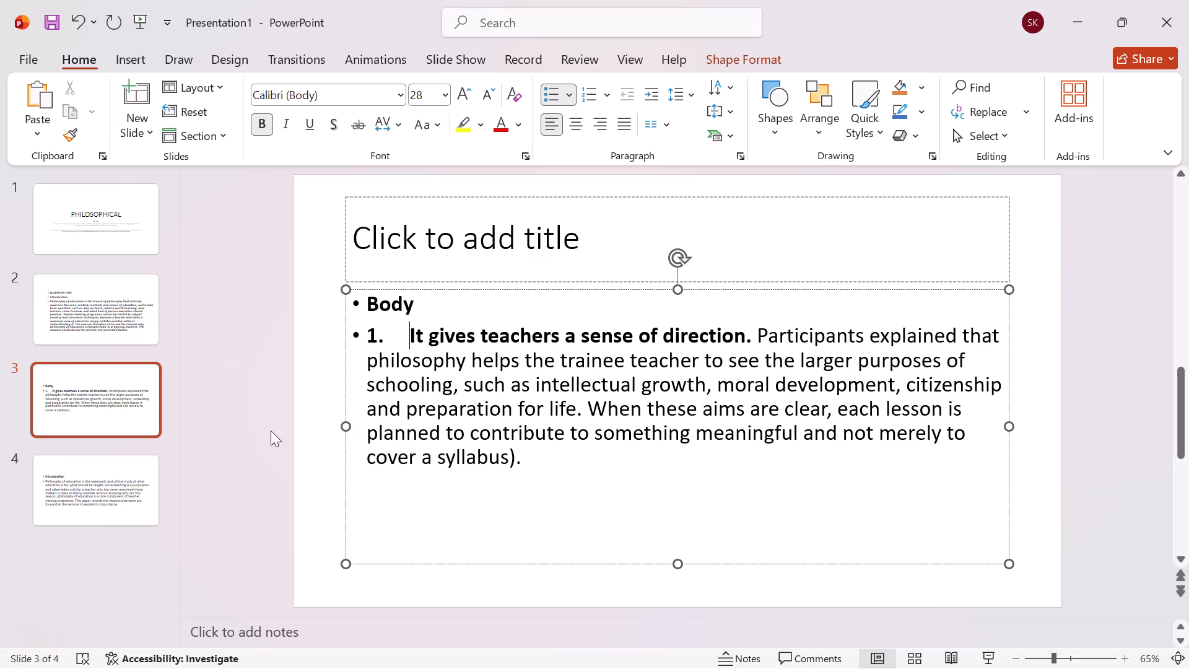
Cut the PHILOSOPHICAL title slide and the QUESTION ONE introduction slide out of the presentation.
scroll(271, 431, down, 3)
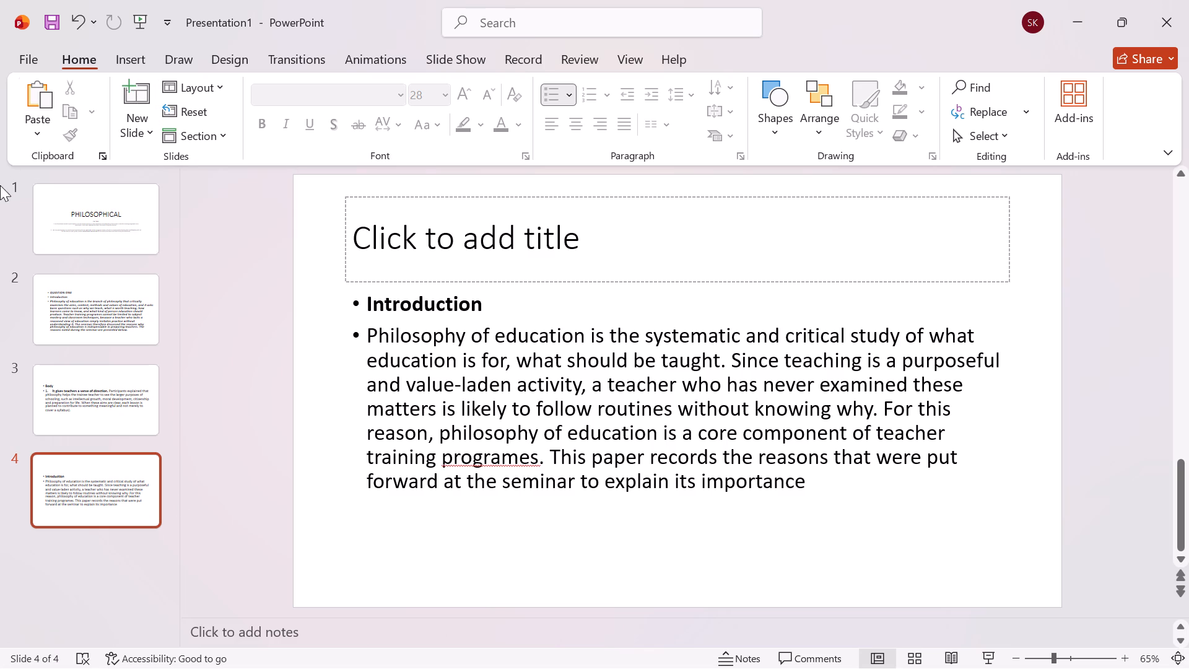
click(139, 202)
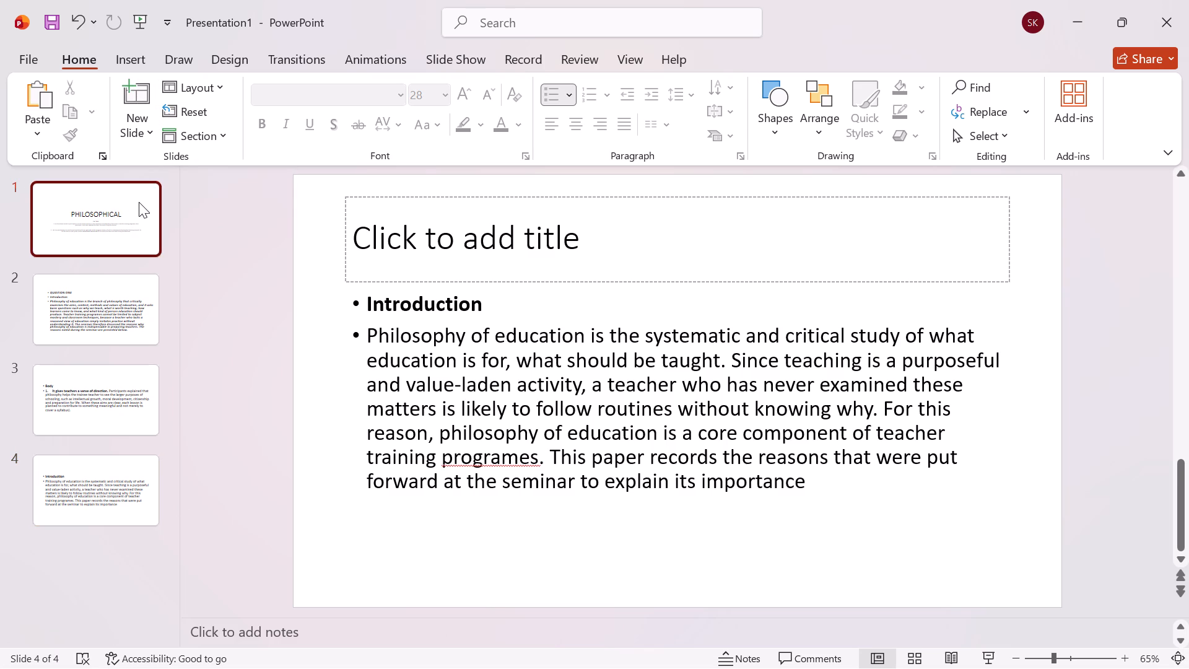
right_click(139, 202)
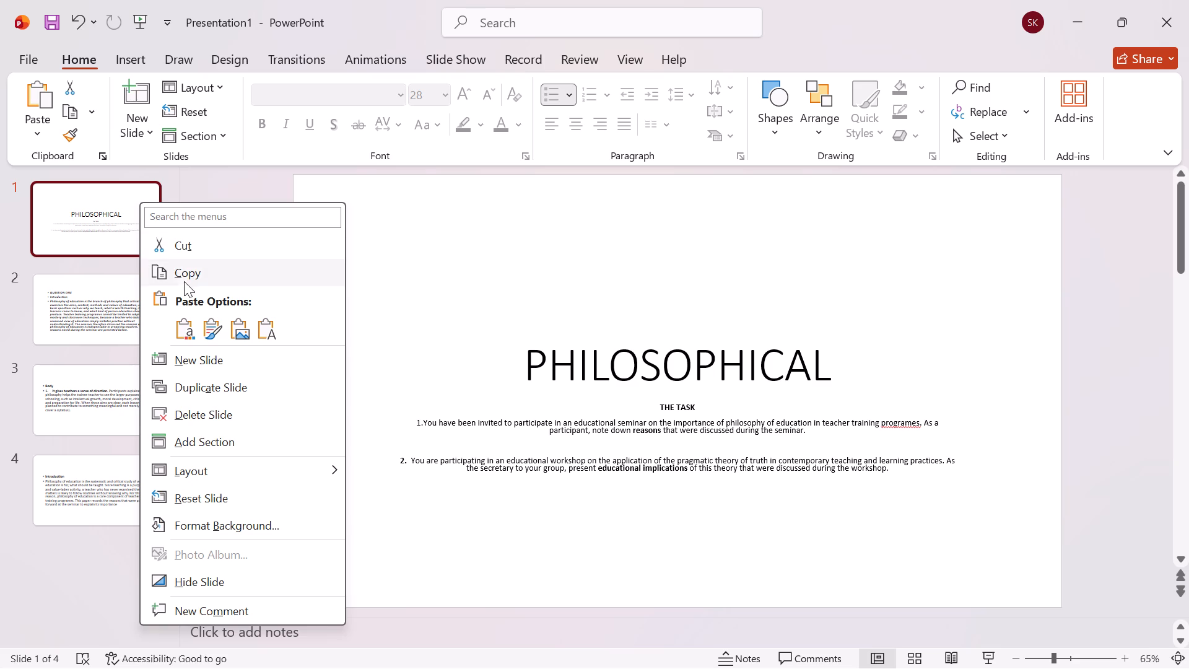
click(185, 251)
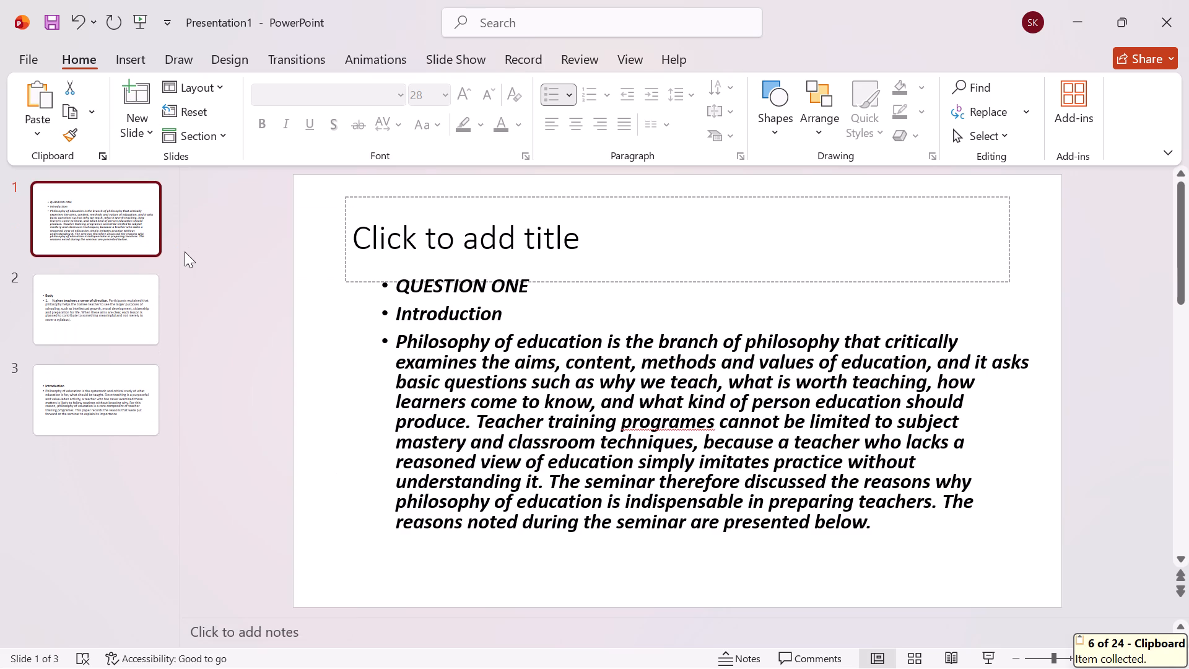
right_click(110, 216)
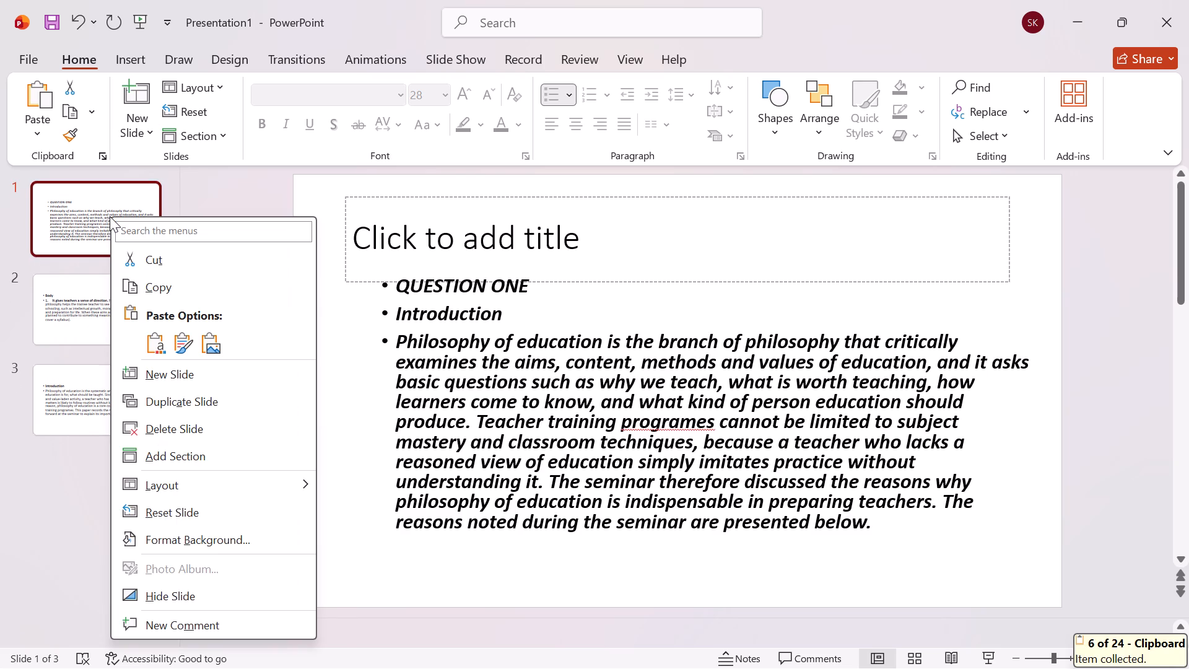
click(136, 255)
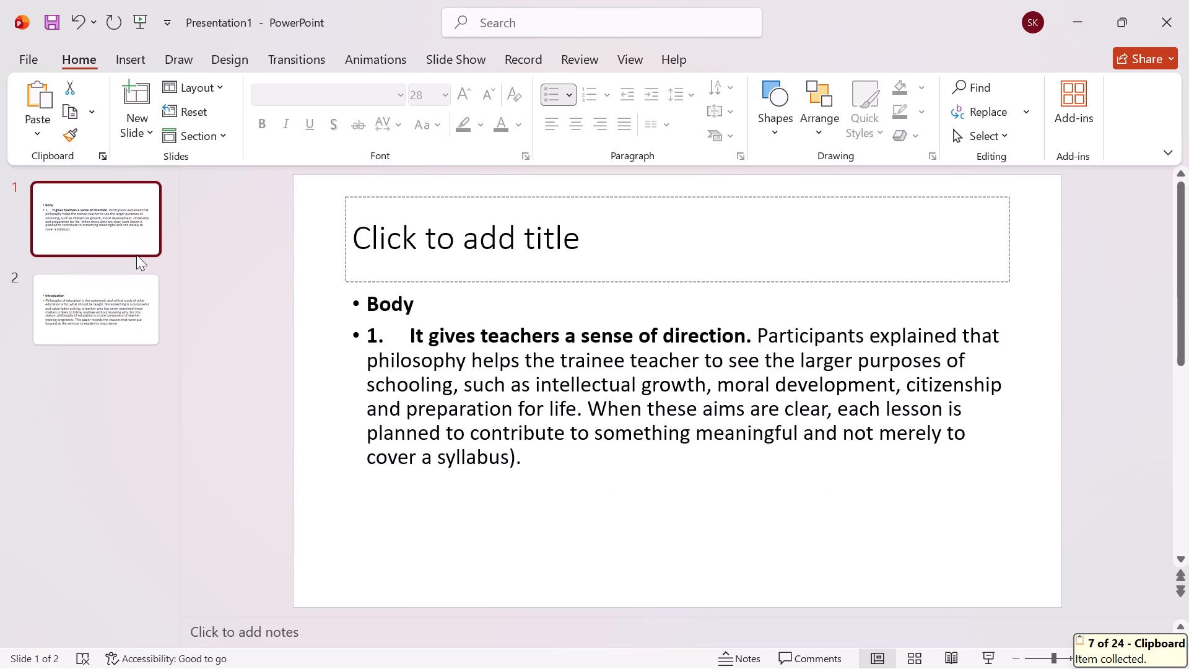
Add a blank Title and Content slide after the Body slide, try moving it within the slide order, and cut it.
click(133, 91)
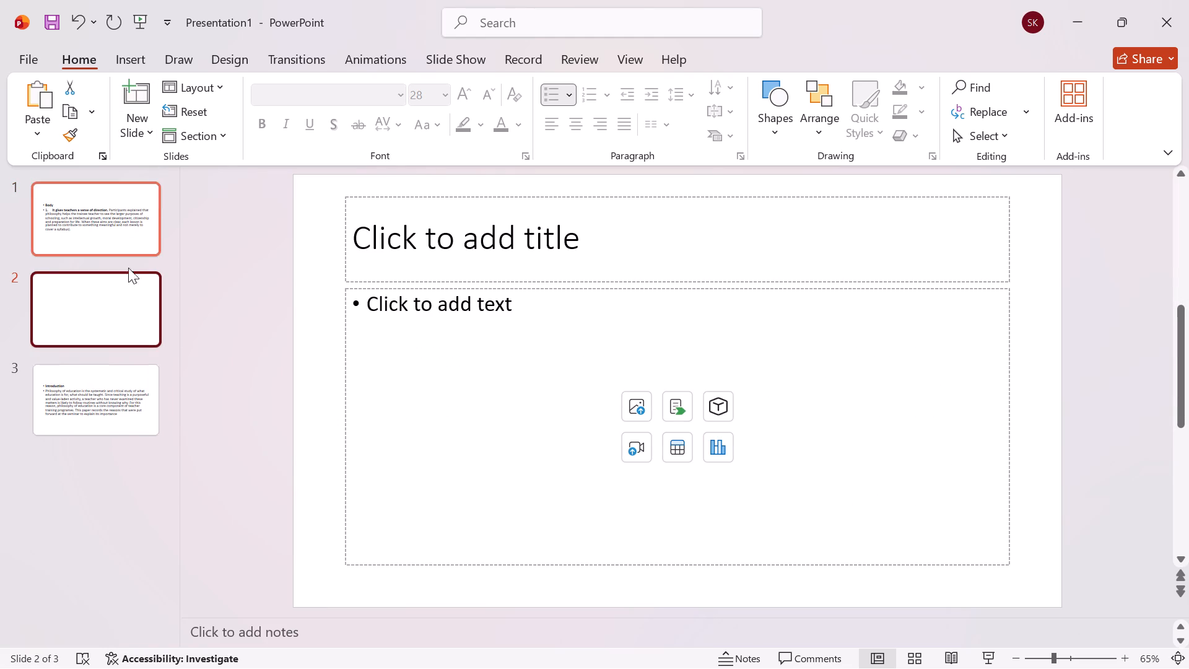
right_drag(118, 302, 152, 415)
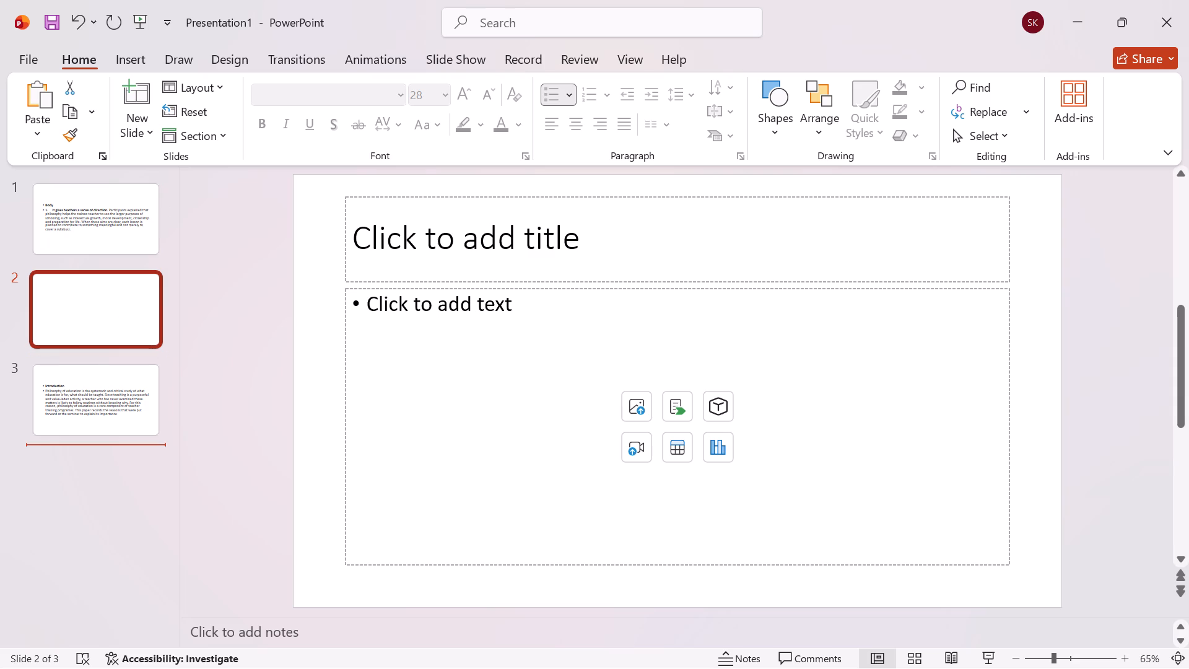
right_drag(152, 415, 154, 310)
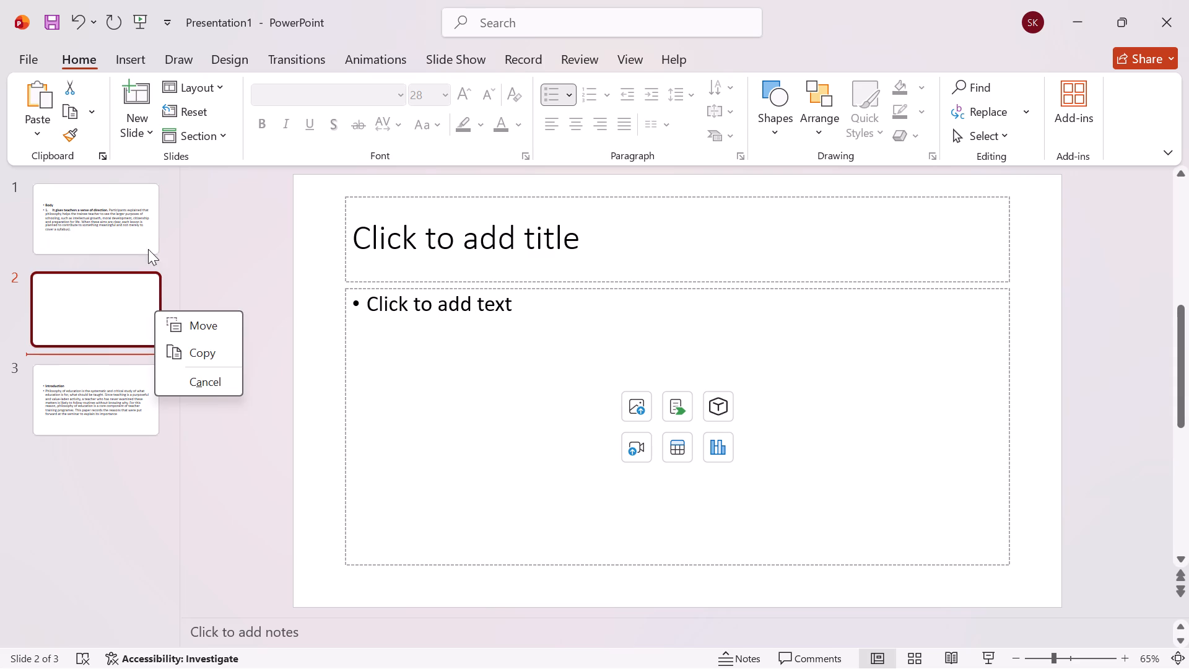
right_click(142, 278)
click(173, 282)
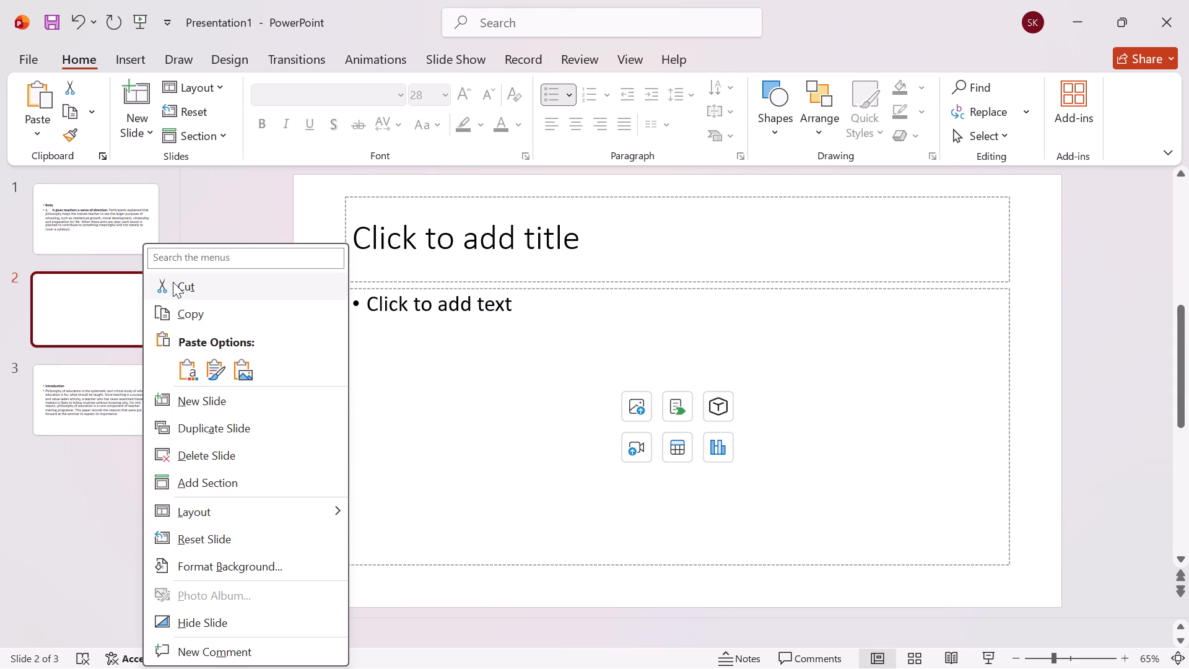
Set the slide insertion point after the Introduction slide at the end of the presentation.
click(134, 380)
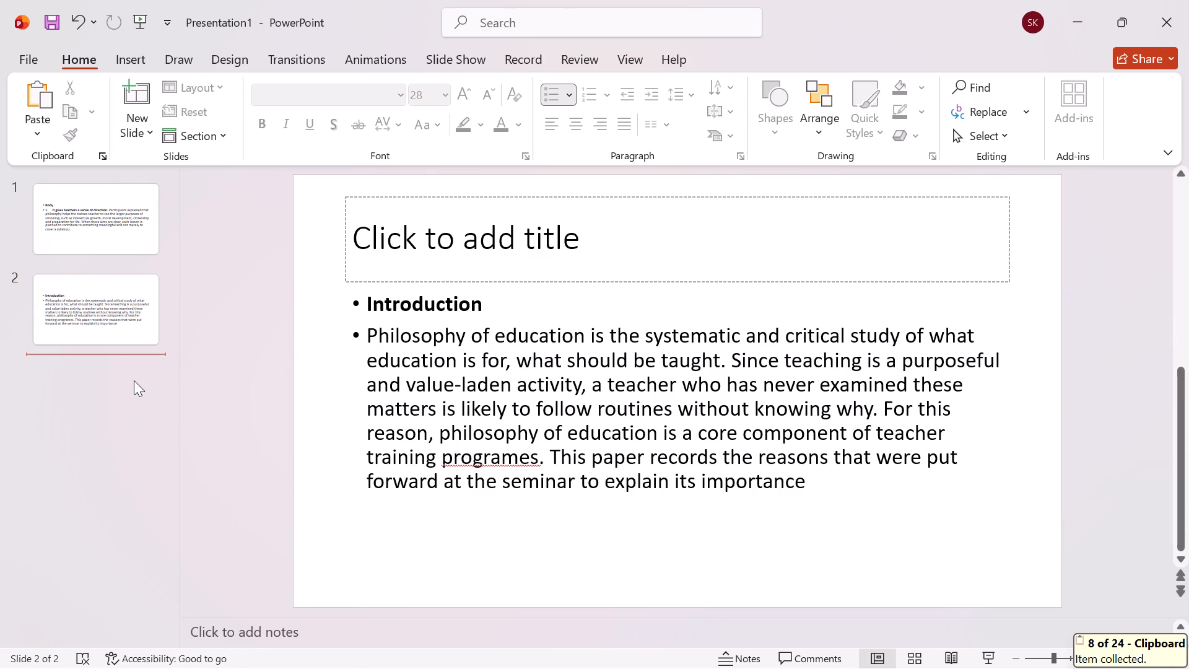
right_click(150, 94)
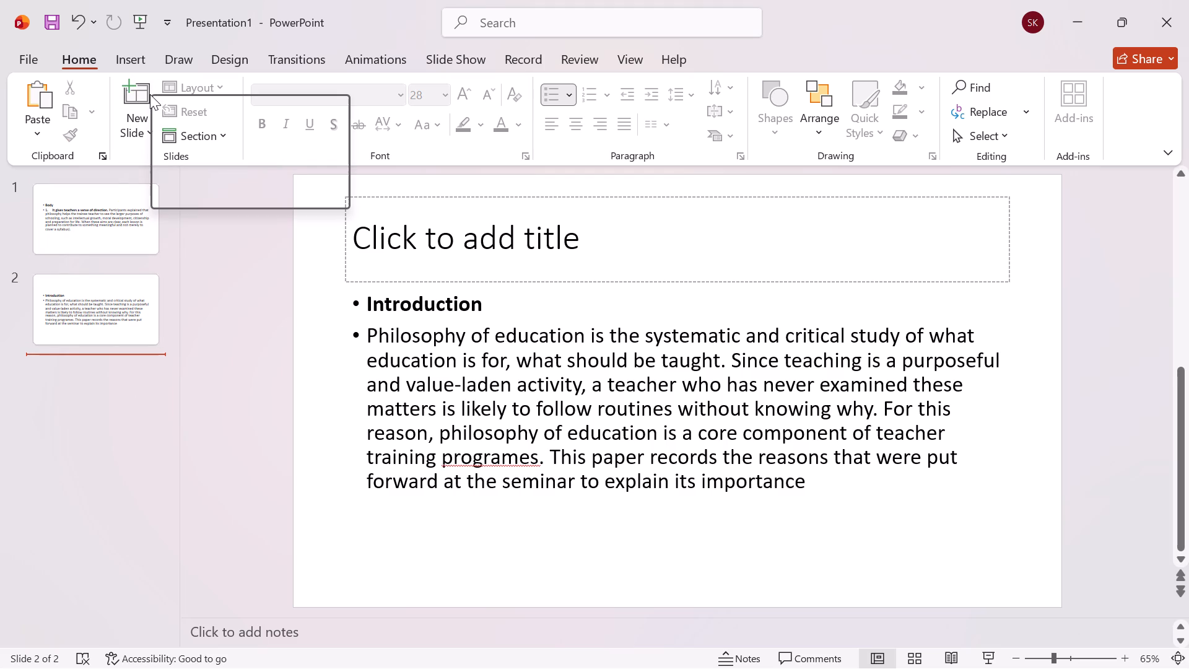
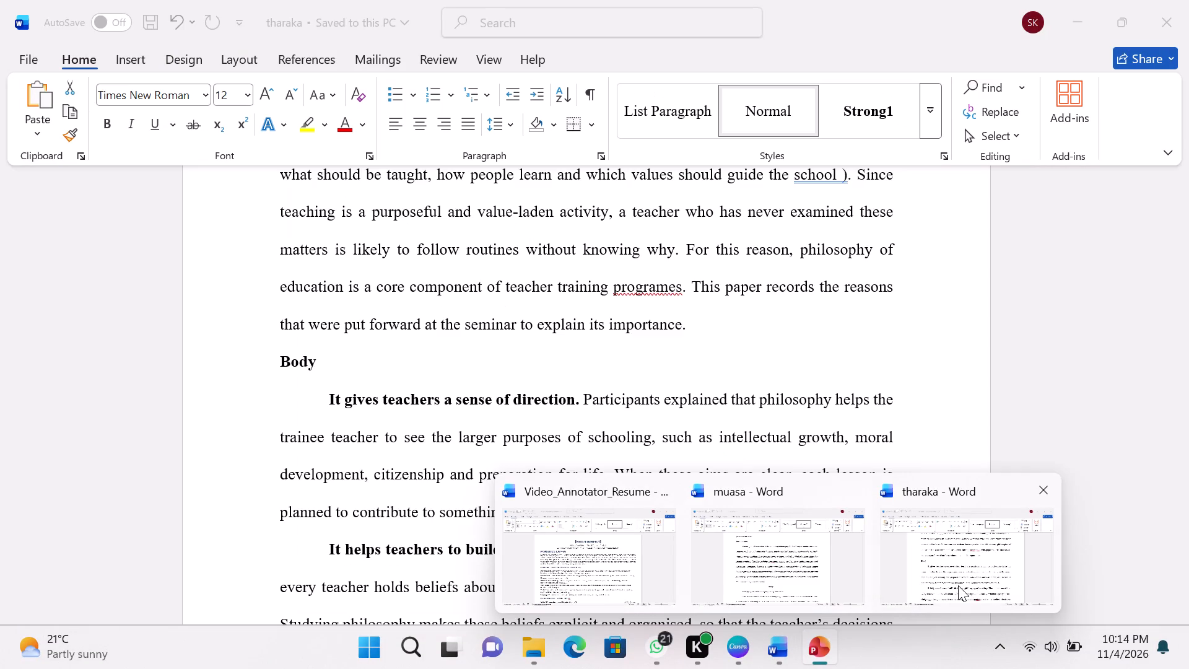
Switch to the tharaka Word document and copy the "It helps teachers to build their own philosophy of teaching" paragraph.
click(958, 585)
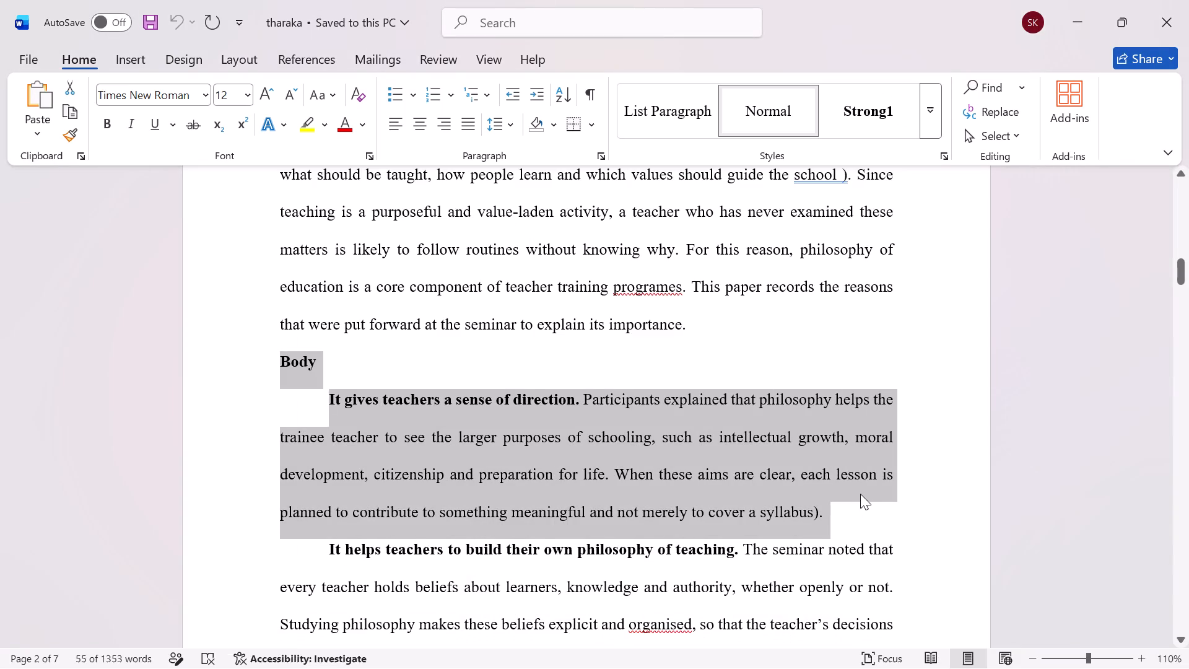
scroll(860, 494, down, 2)
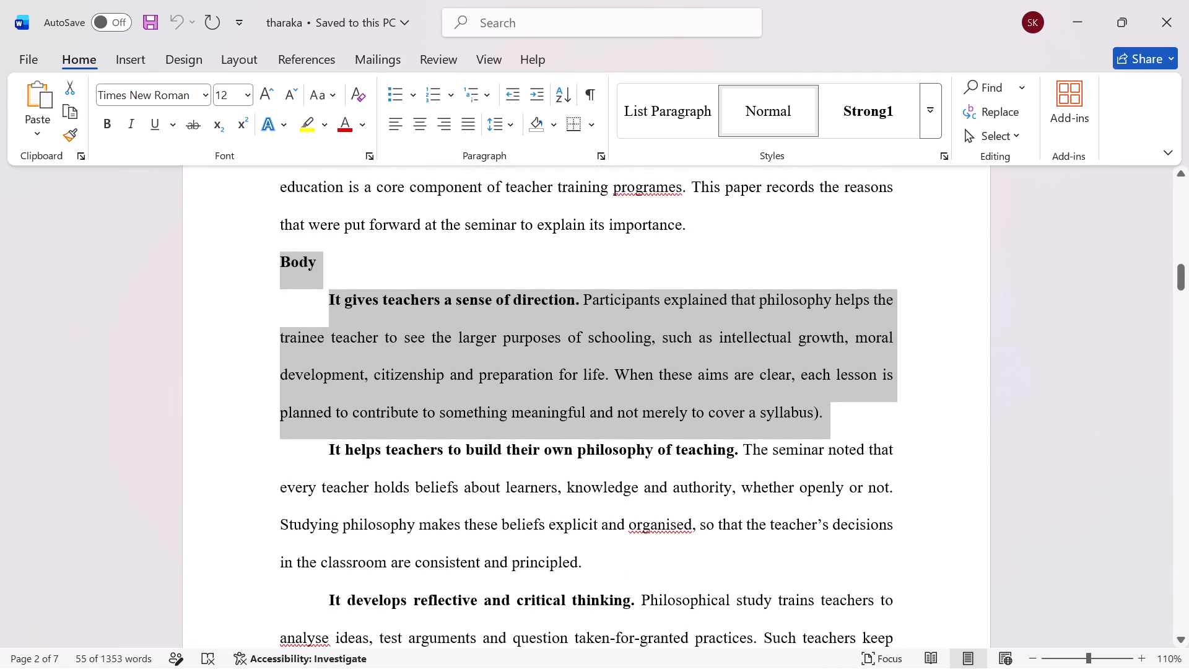
click(497, 388)
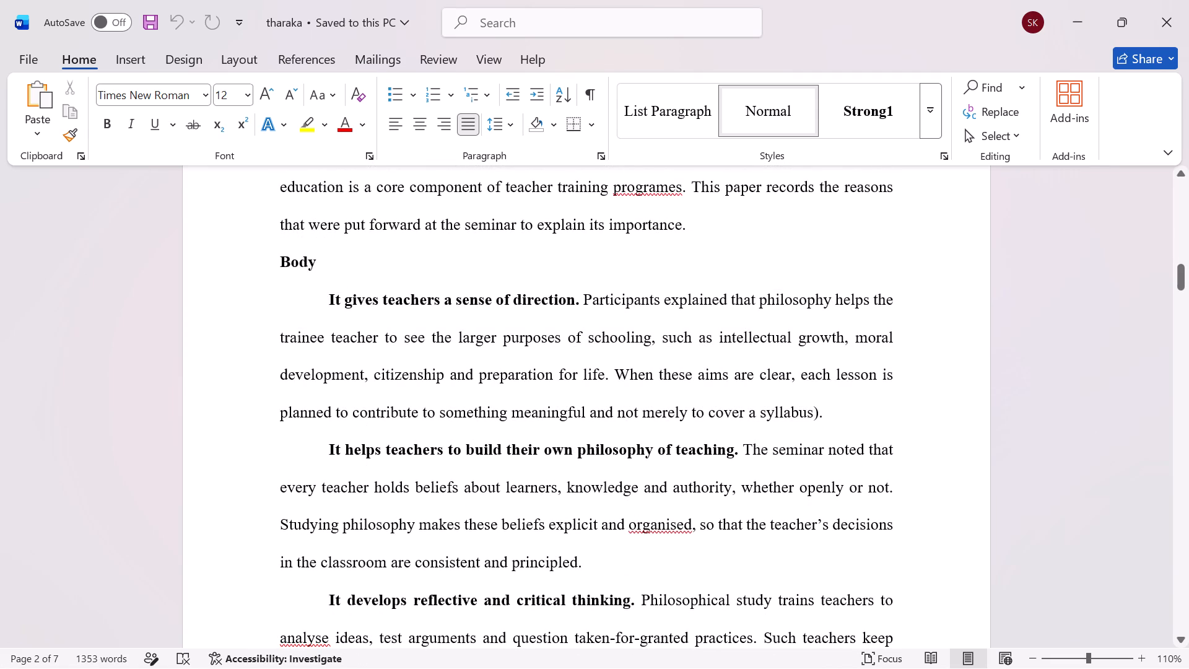
drag(327, 447, 424, 521)
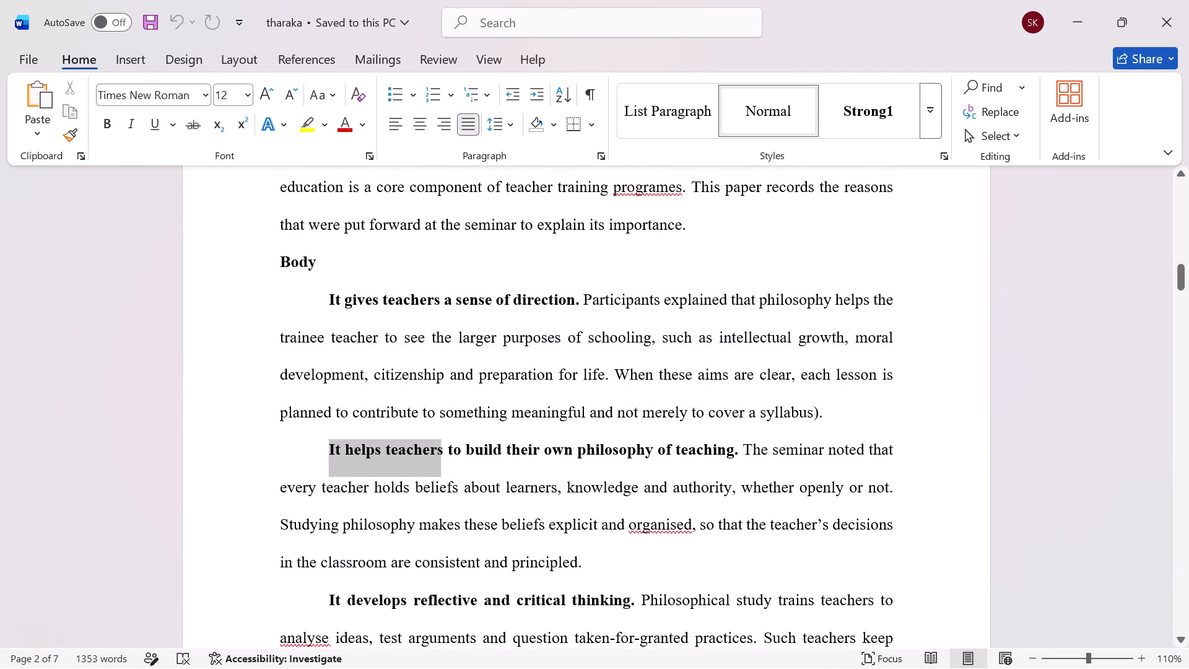
drag(424, 521, 490, 556)
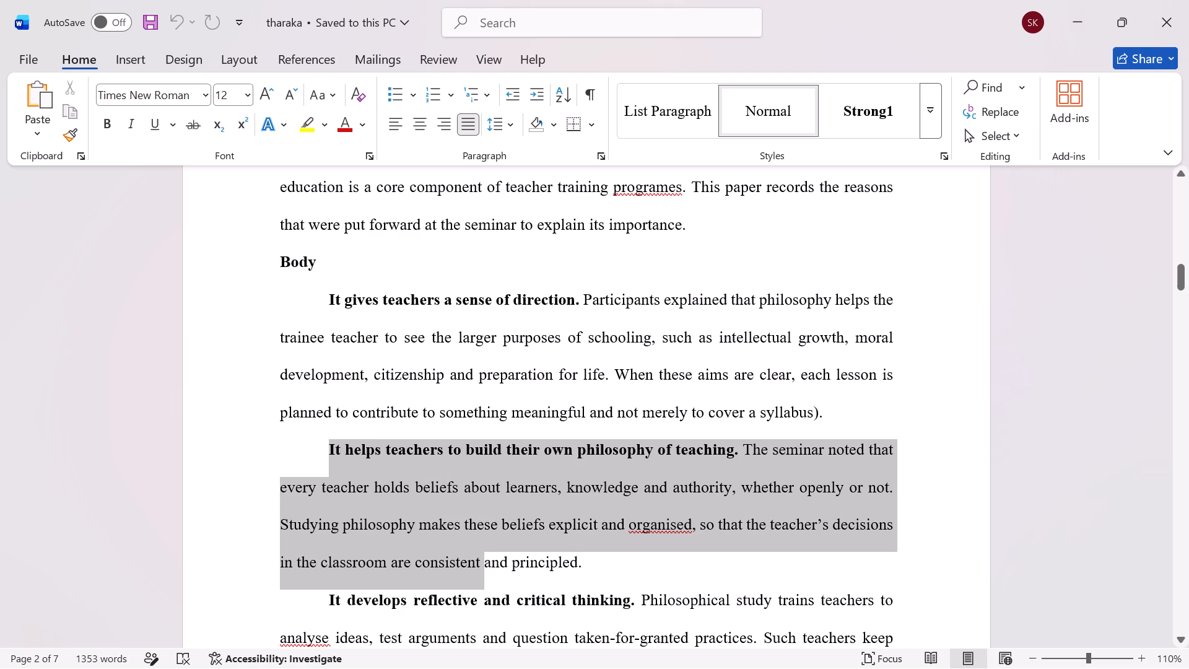
drag(490, 556, 556, 568)
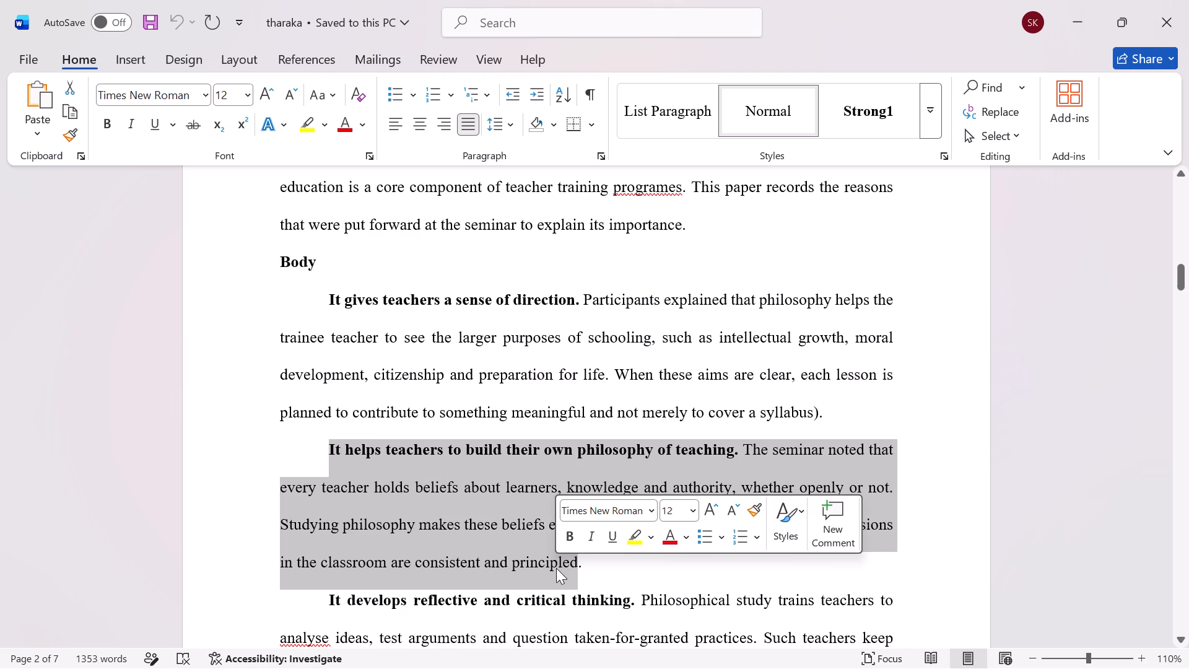
right_click(556, 568)
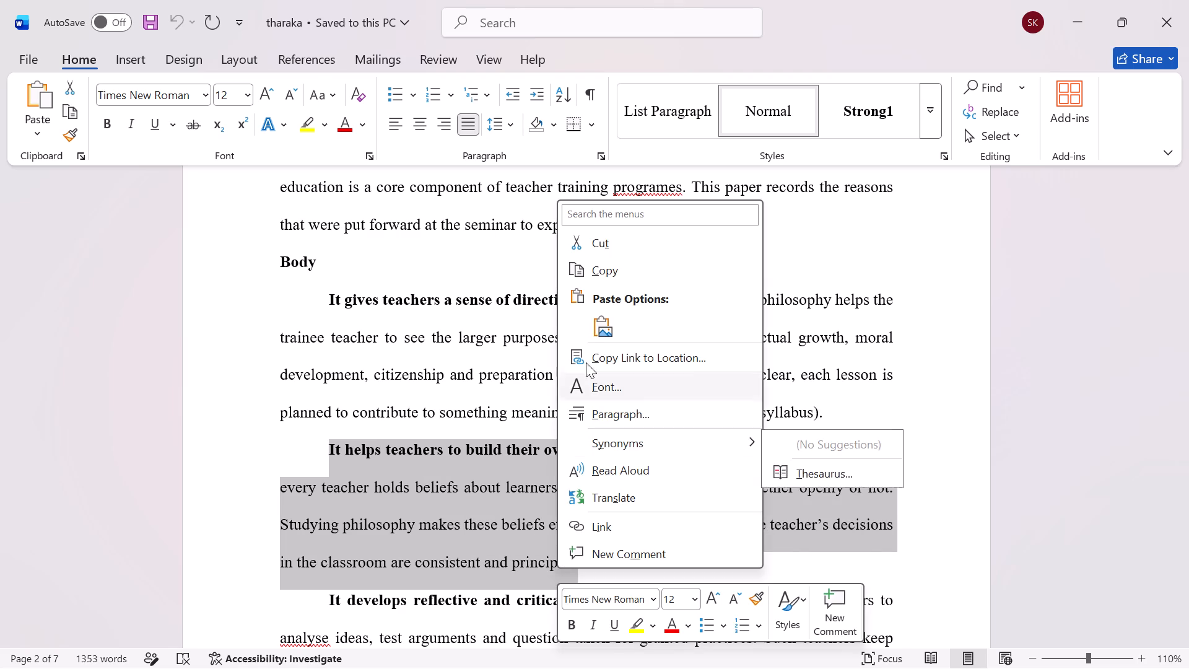
click(602, 278)
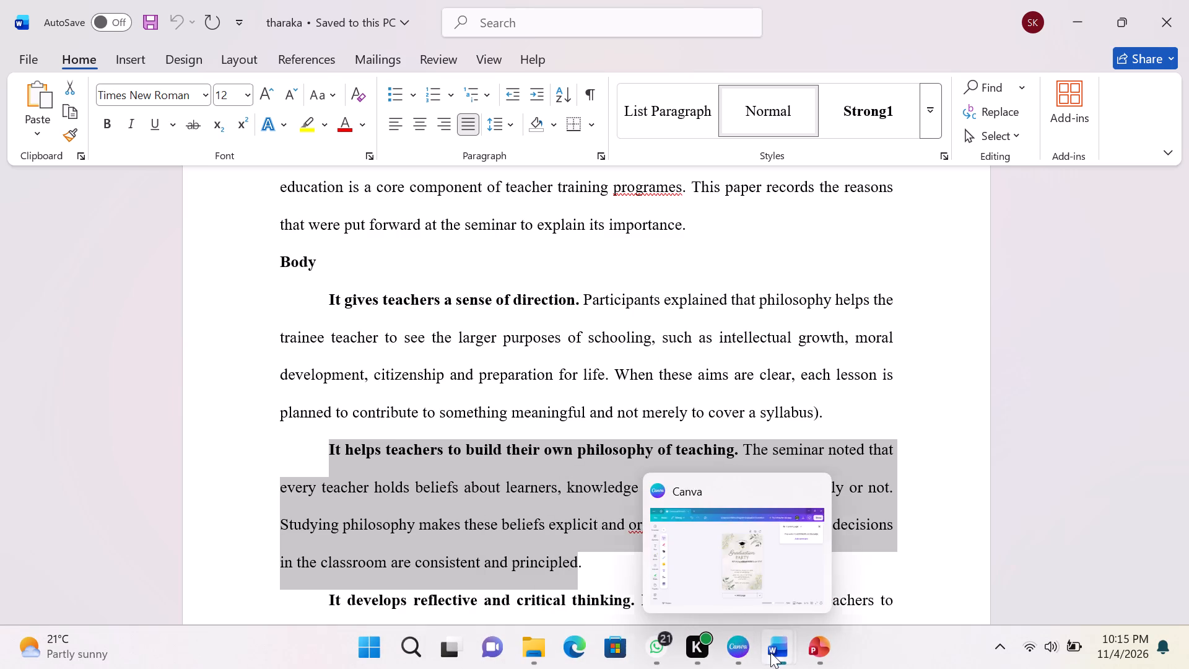
Switch to PowerPoint and paste the copied paragraph into the content placeholder of blank slide 3.
click(811, 650)
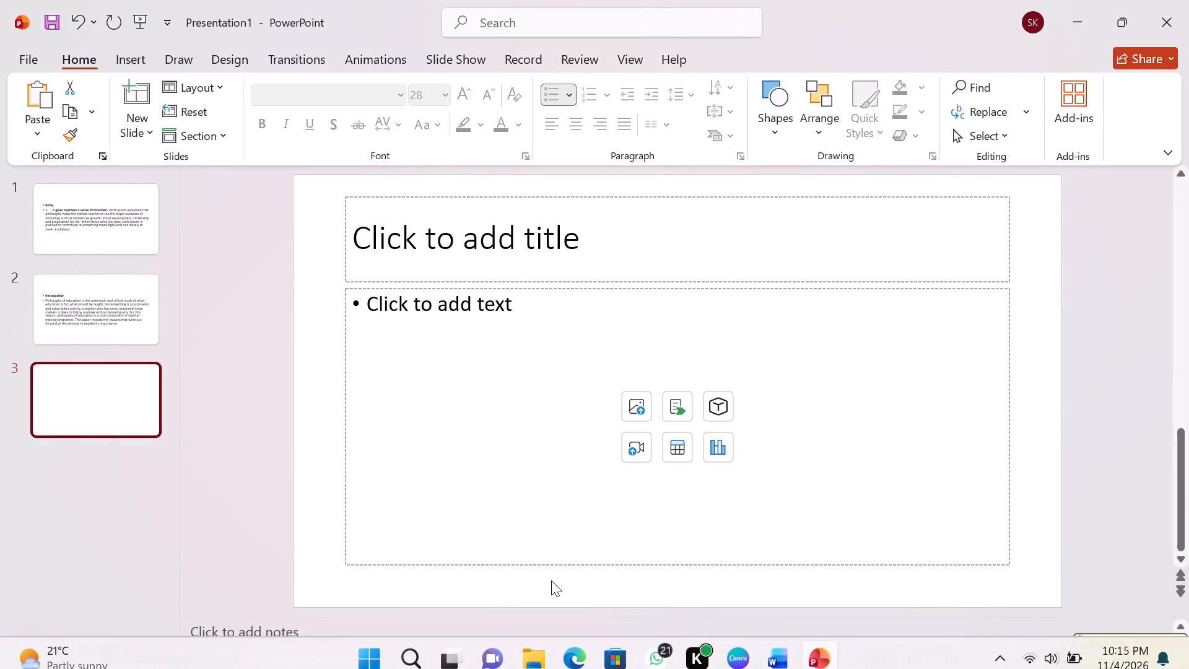
click(451, 426)
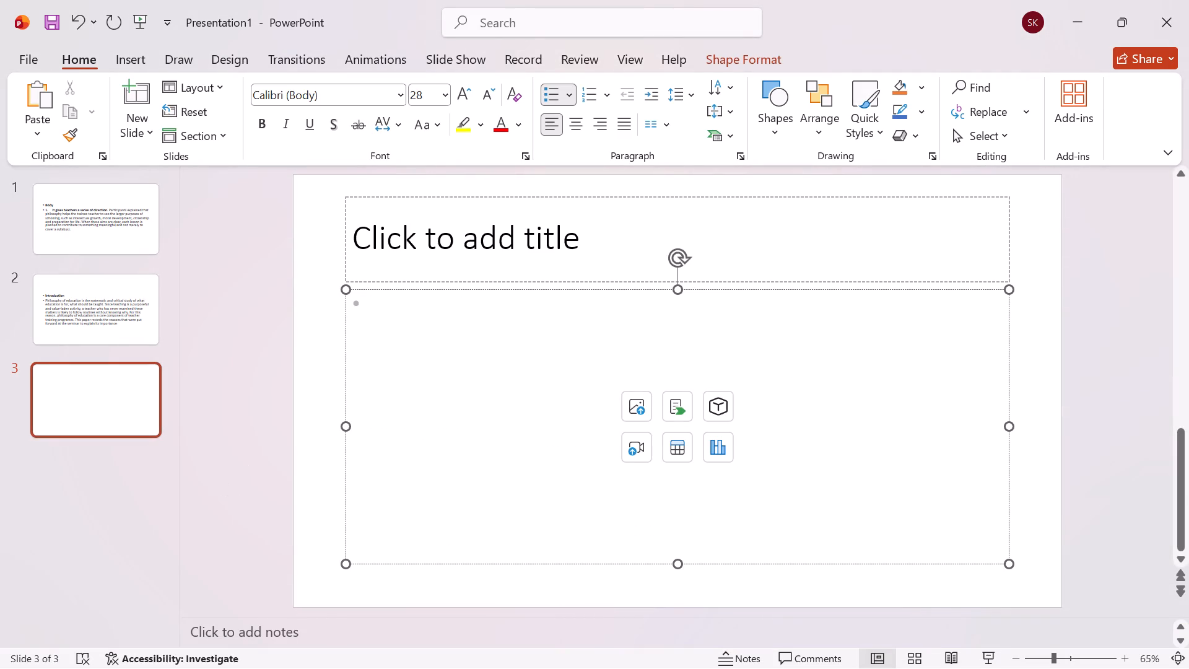
key(ctrl+v)
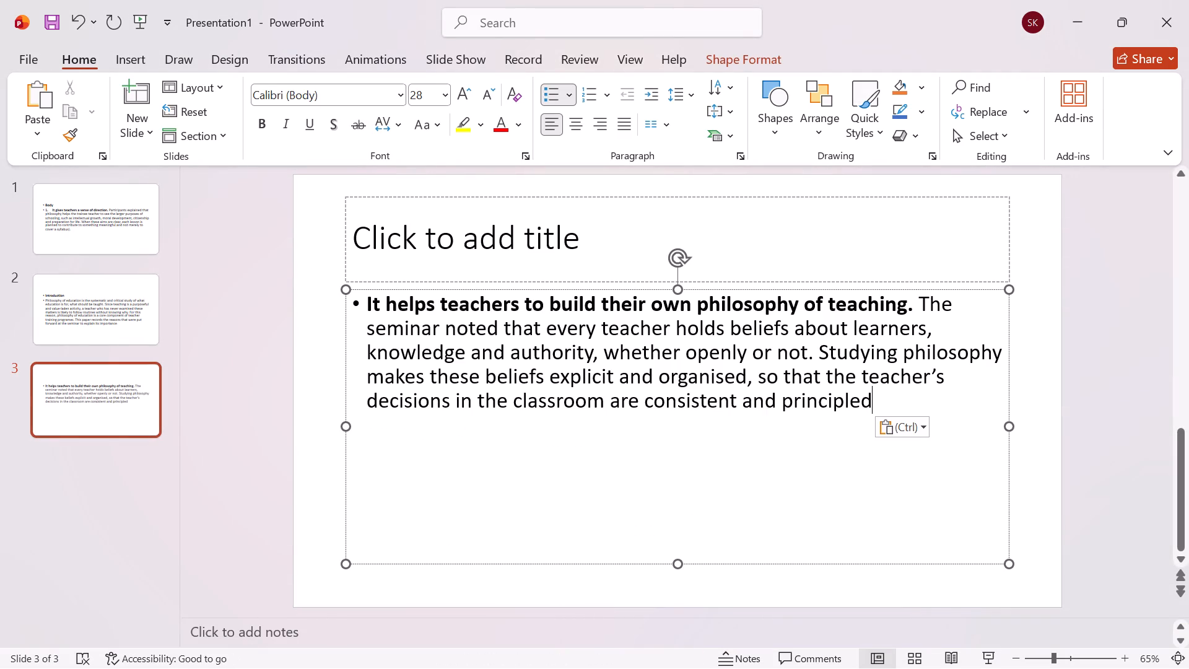
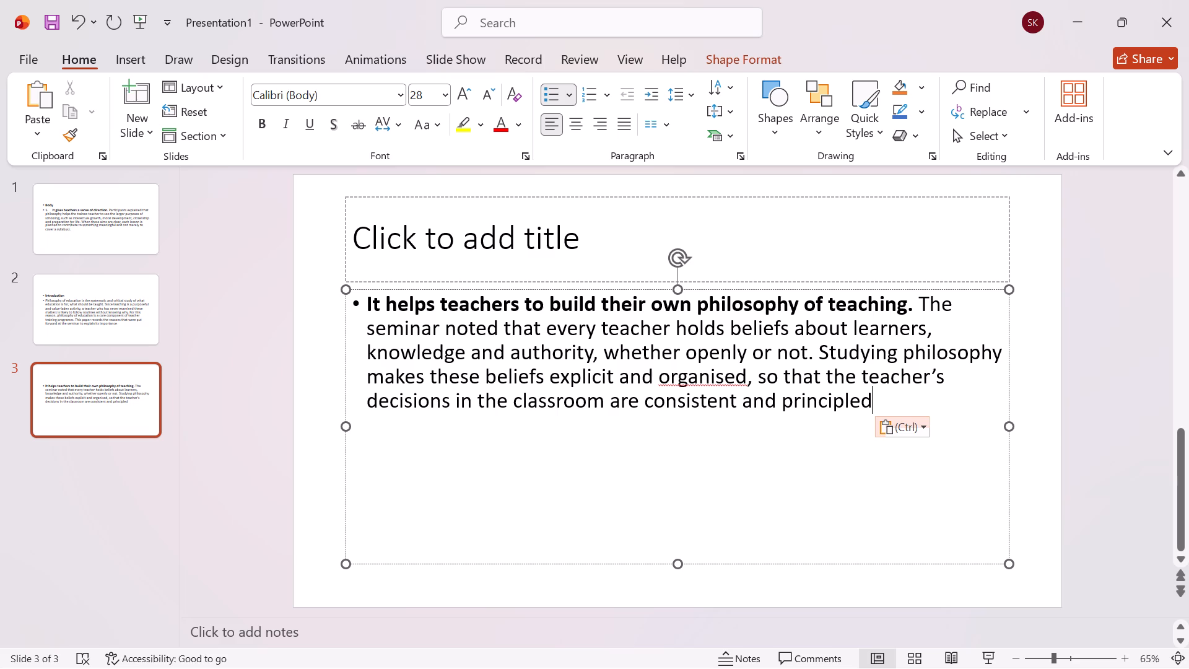
Place the text cursor directly after the bold sentence "It helps teachers to build their own philosophy of teaching." on slide 3.
click(910, 307)
click(916, 305)
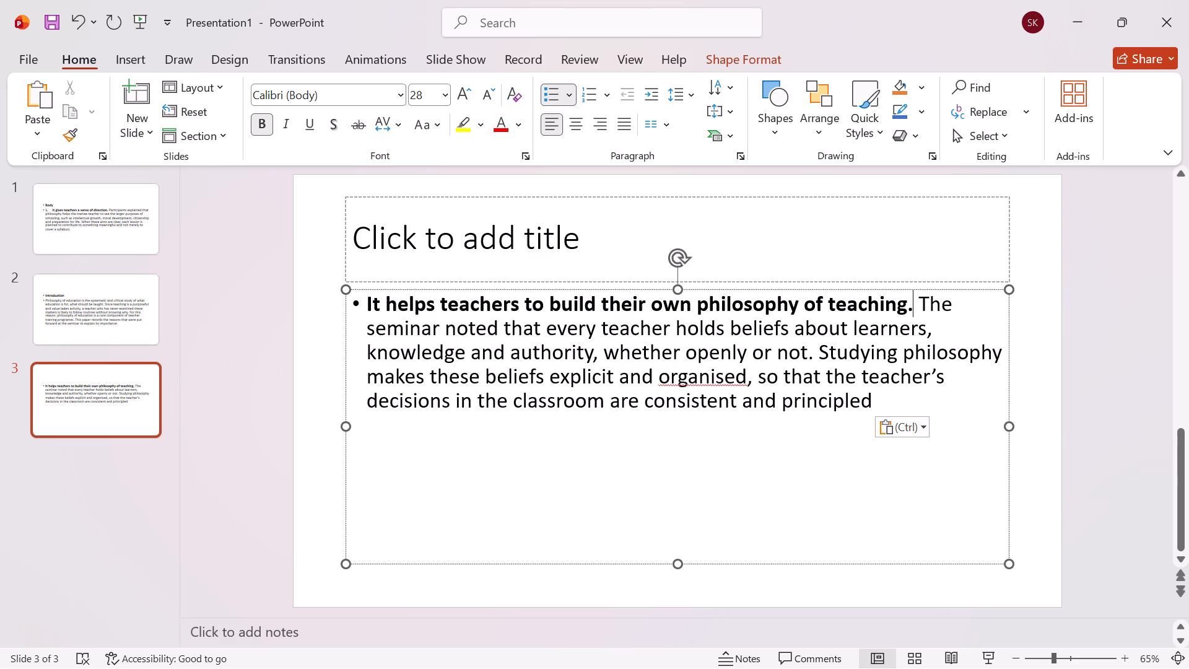
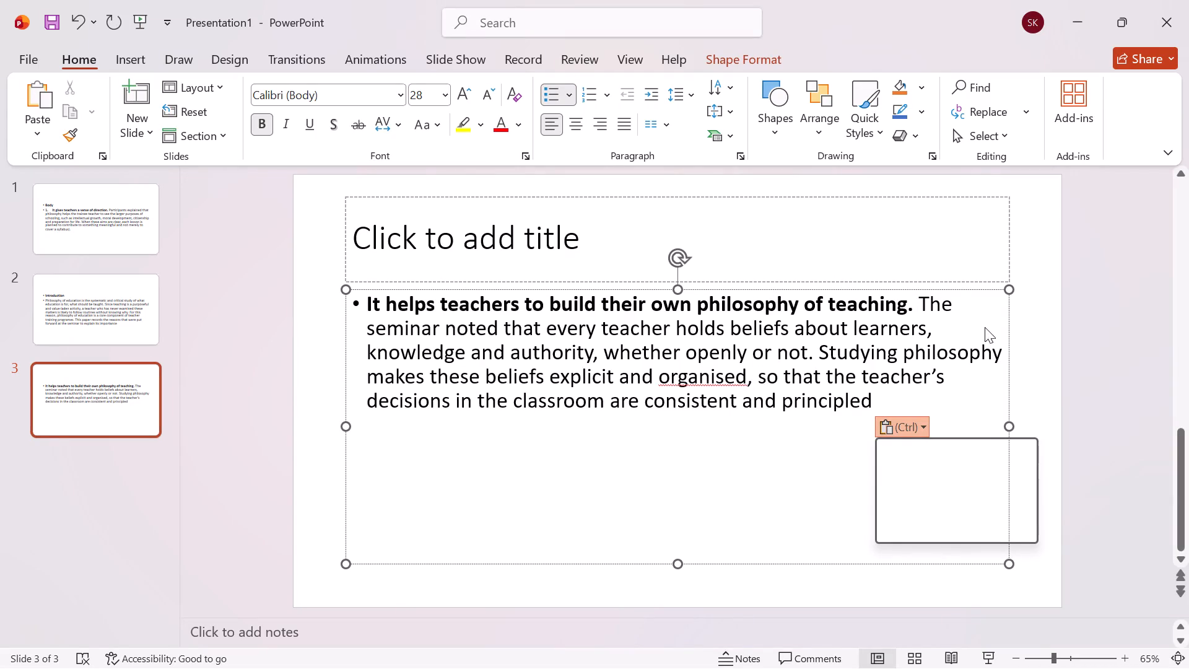
On slide 3, start a new bullet directly after the bold sentence "It helps teachers to build their own philosophy of teaching.".
click(914, 307)
key(BackSpace)
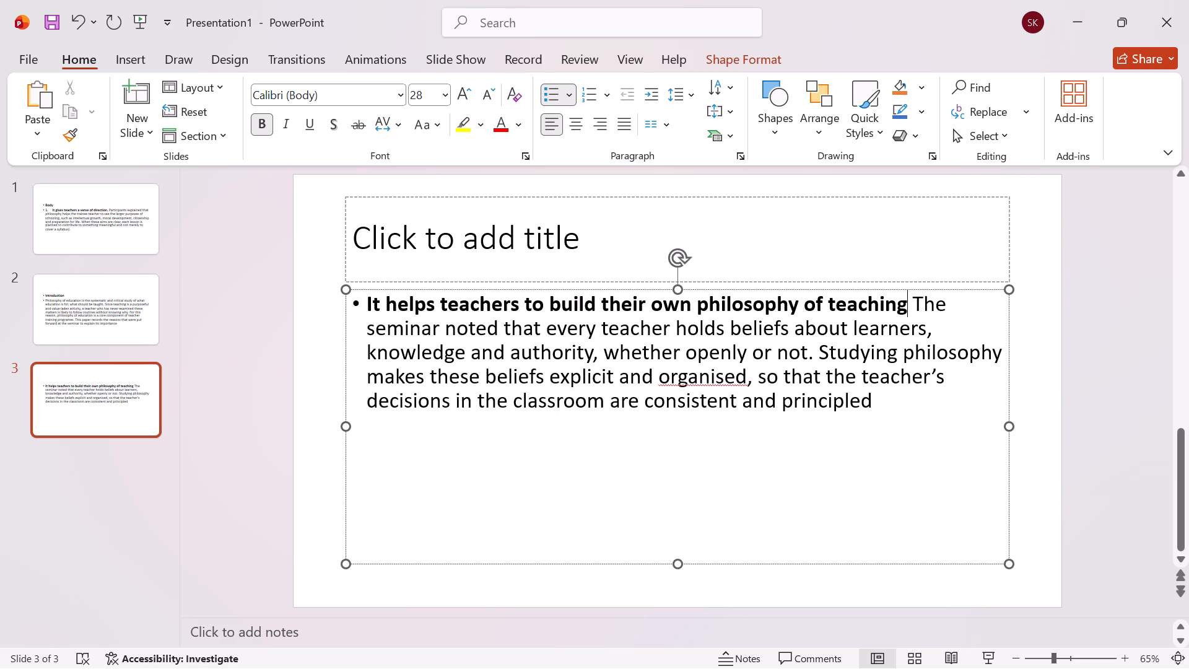
key(period)
key(Return)
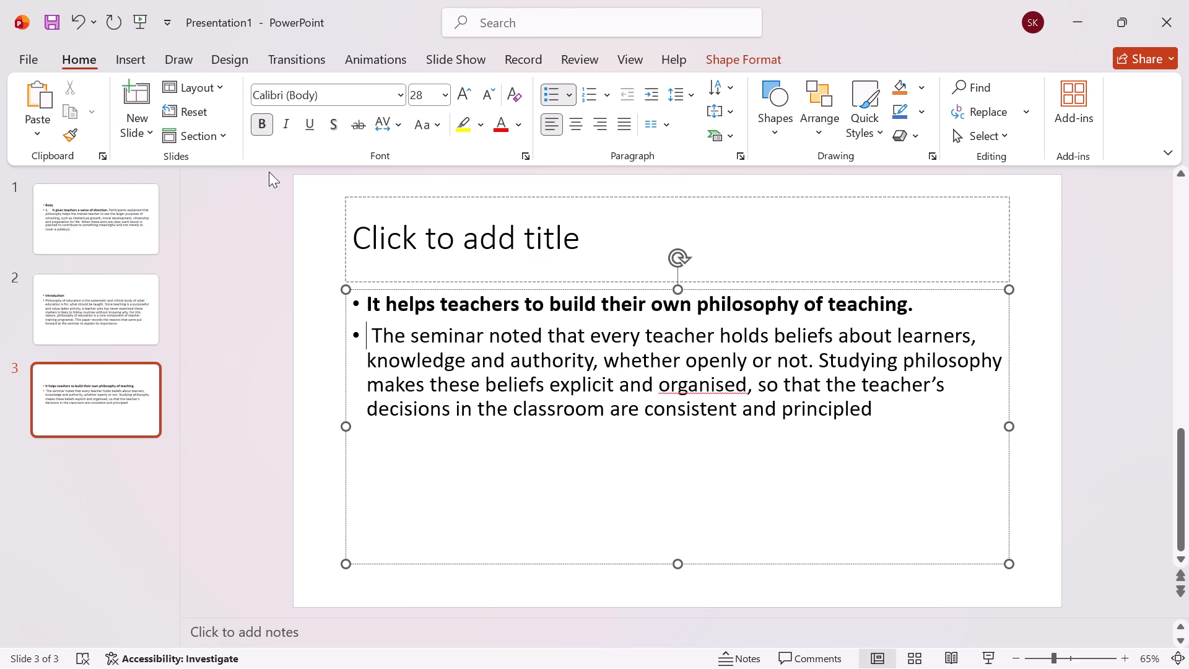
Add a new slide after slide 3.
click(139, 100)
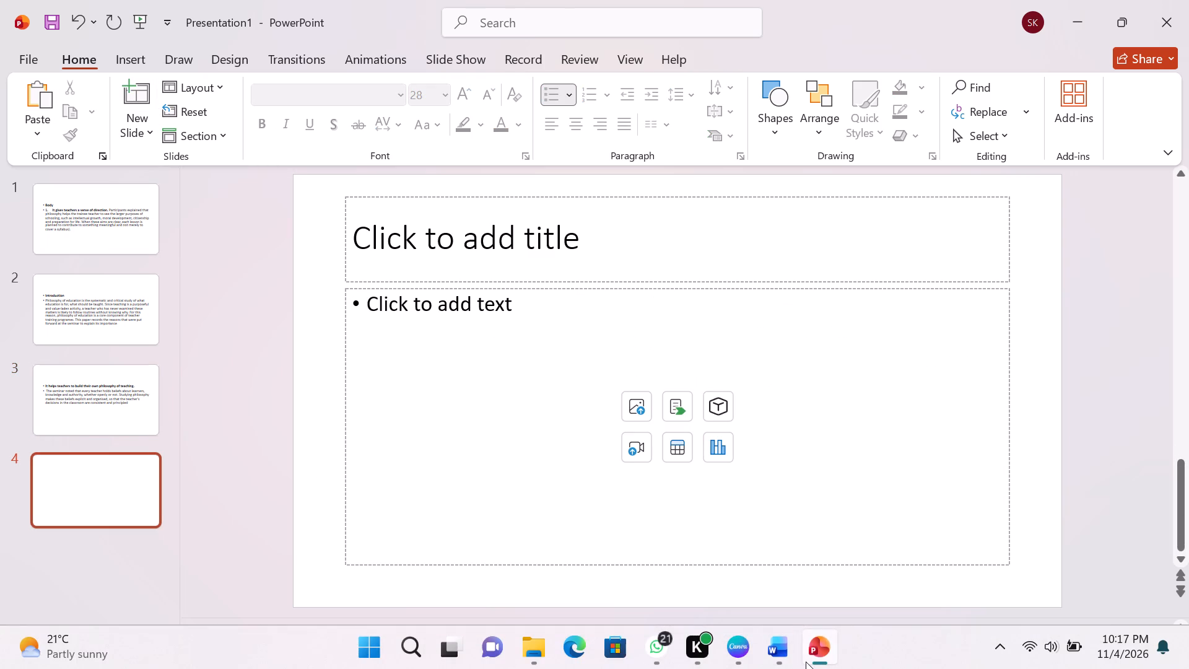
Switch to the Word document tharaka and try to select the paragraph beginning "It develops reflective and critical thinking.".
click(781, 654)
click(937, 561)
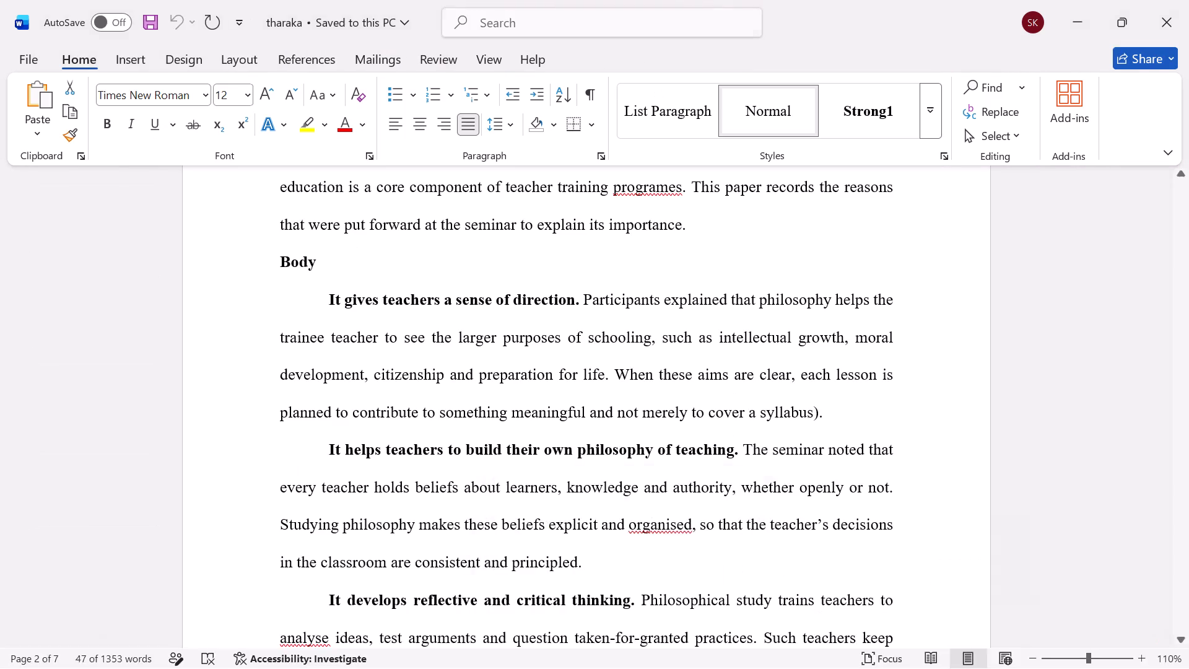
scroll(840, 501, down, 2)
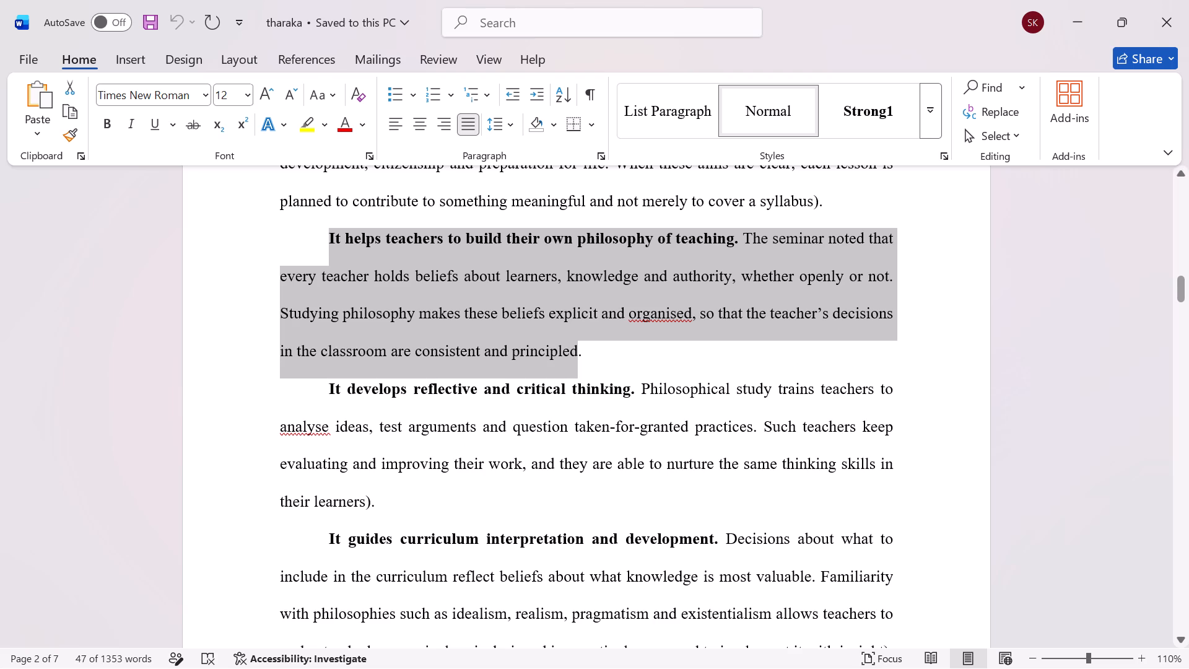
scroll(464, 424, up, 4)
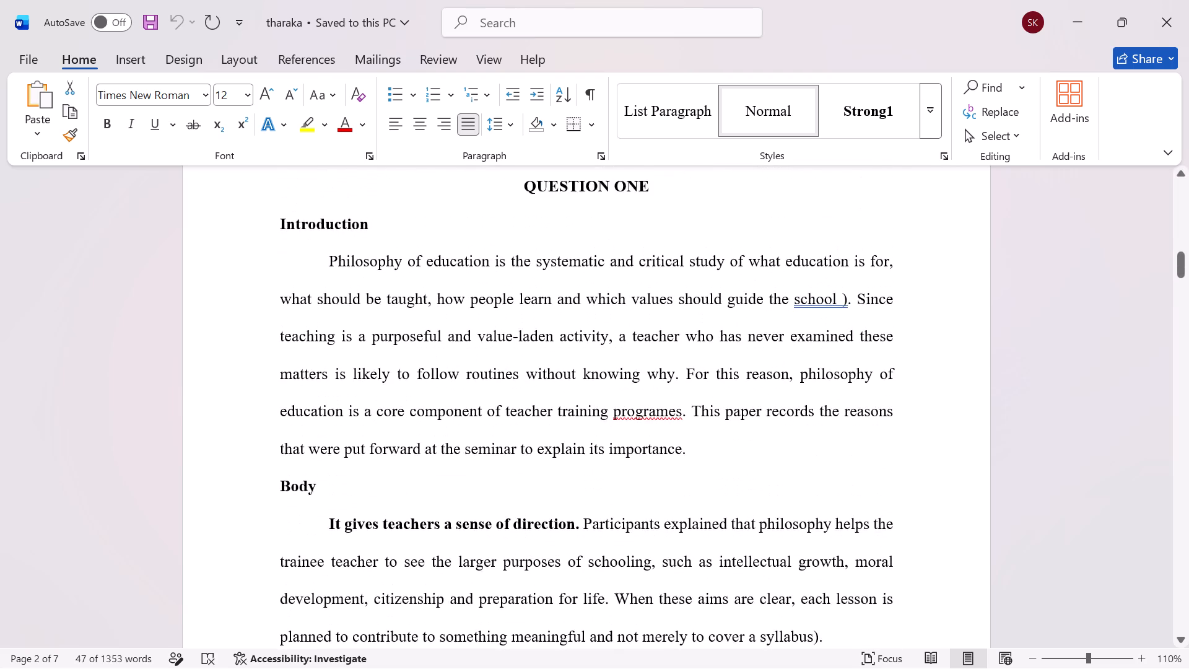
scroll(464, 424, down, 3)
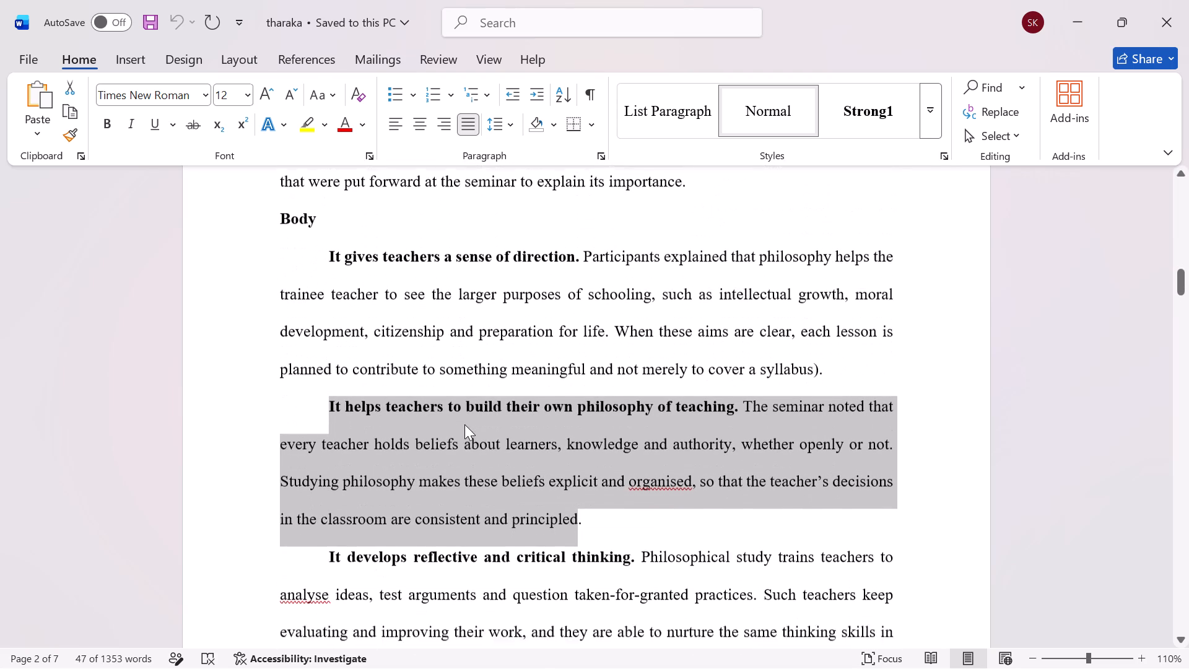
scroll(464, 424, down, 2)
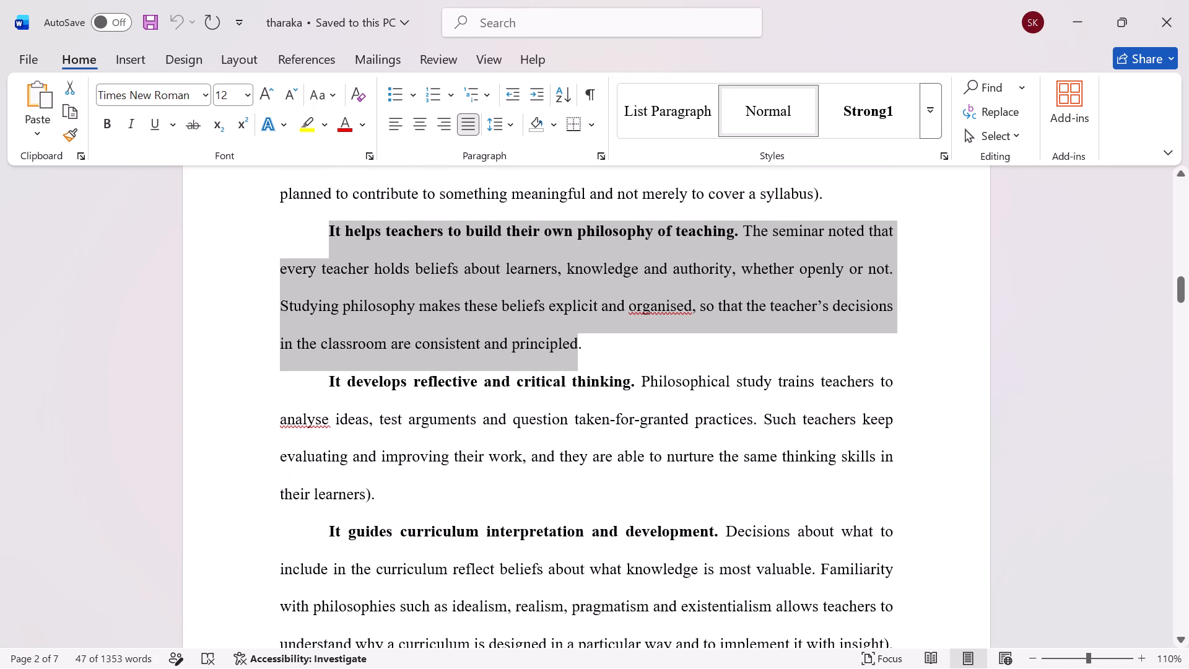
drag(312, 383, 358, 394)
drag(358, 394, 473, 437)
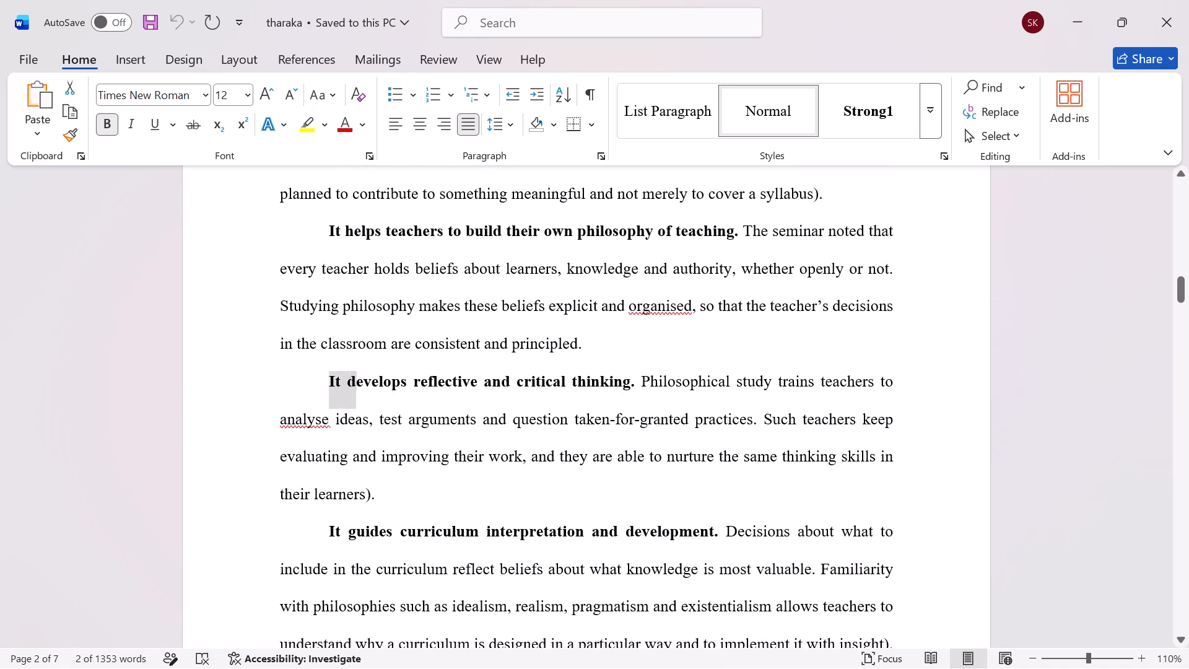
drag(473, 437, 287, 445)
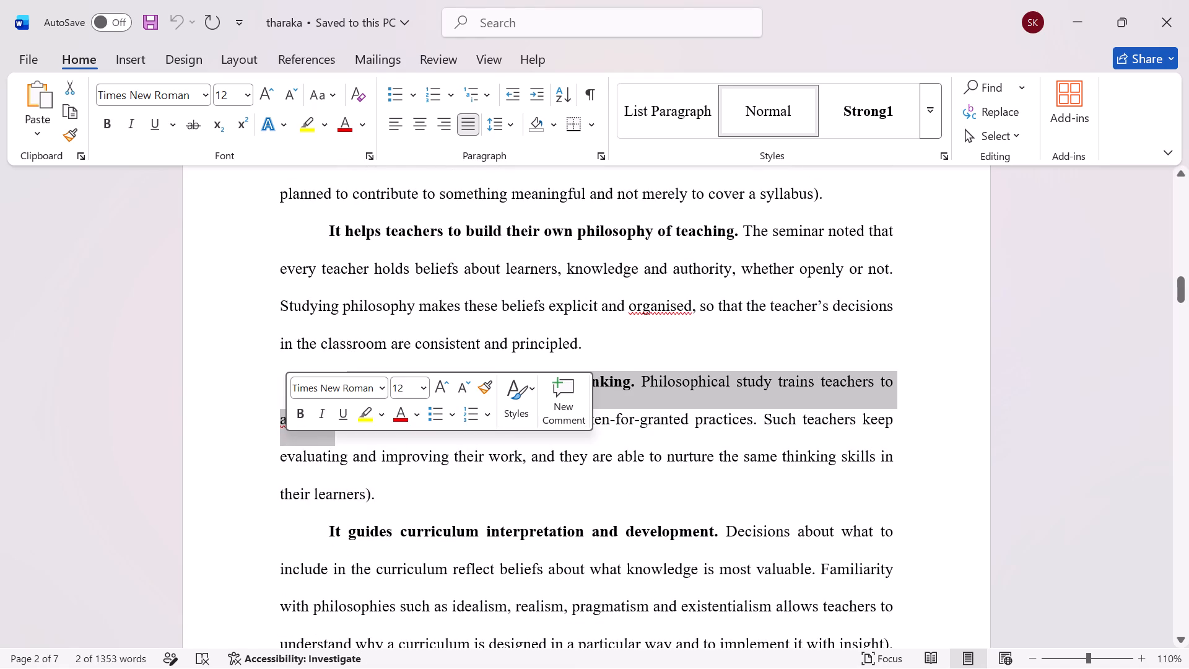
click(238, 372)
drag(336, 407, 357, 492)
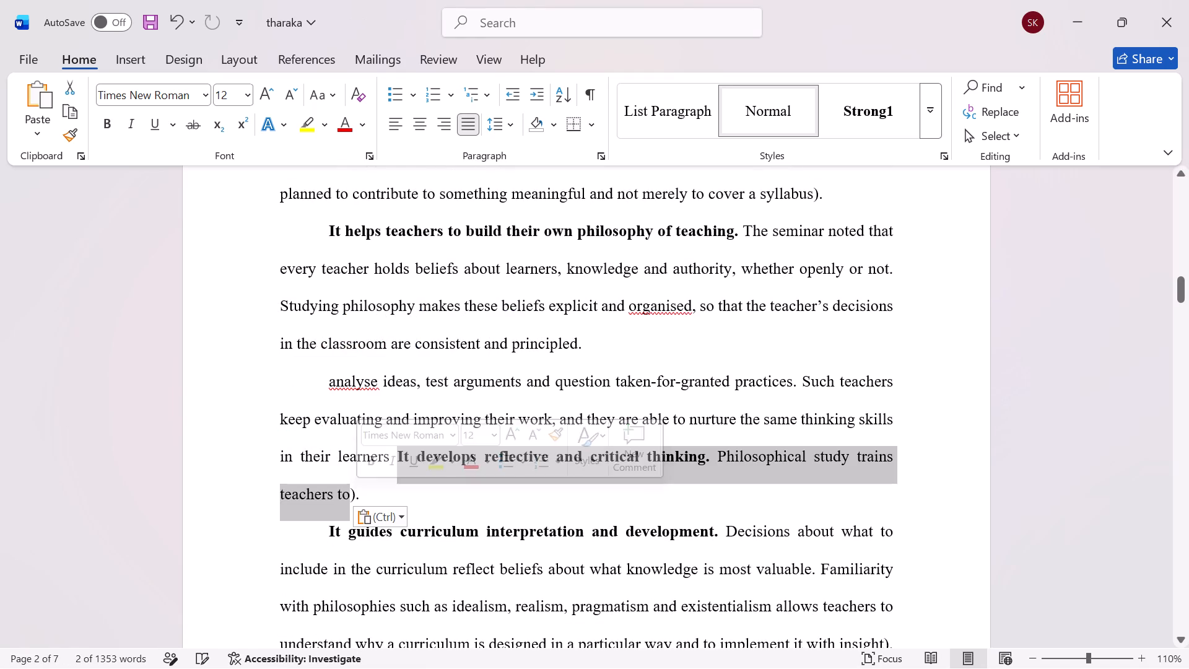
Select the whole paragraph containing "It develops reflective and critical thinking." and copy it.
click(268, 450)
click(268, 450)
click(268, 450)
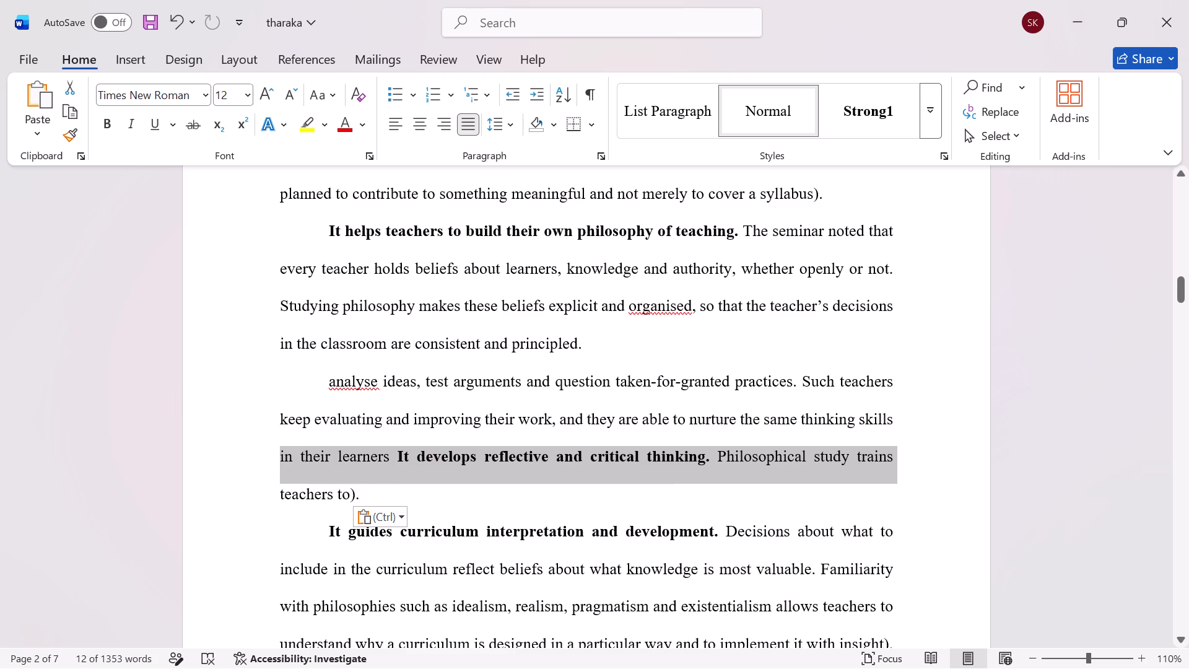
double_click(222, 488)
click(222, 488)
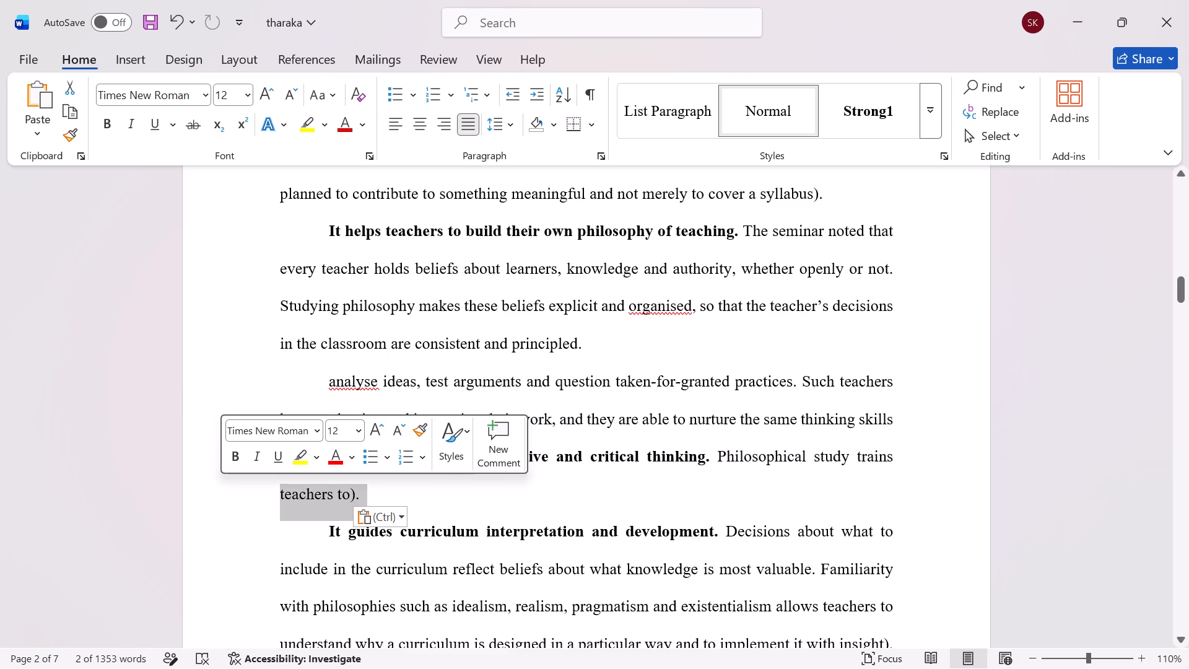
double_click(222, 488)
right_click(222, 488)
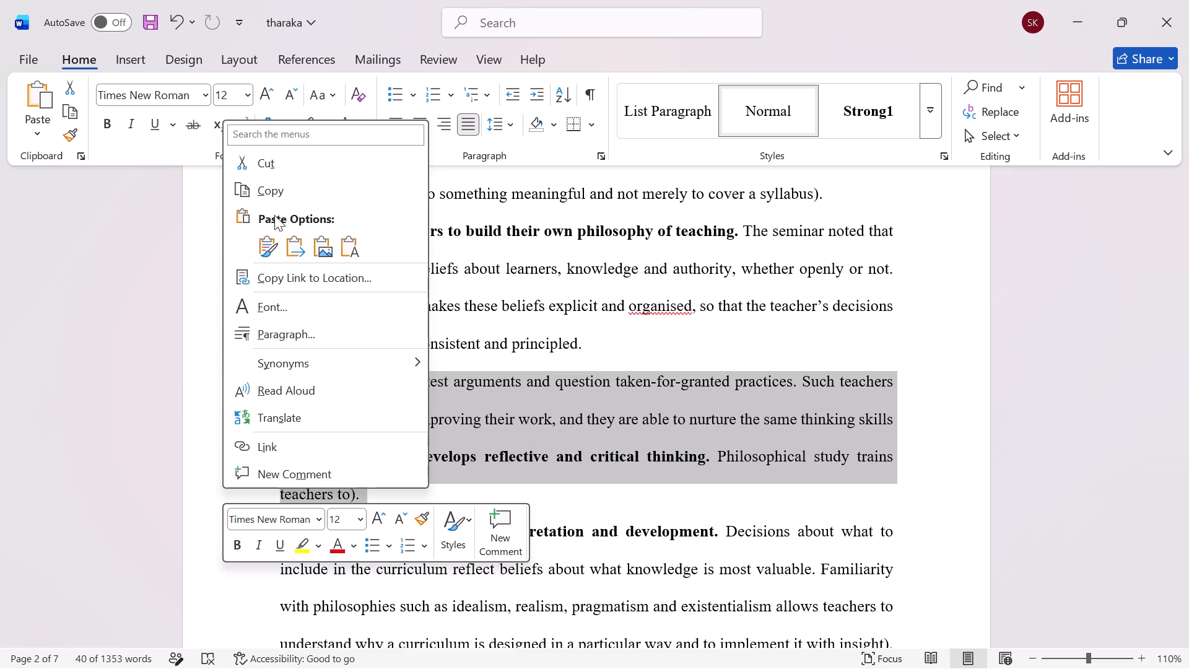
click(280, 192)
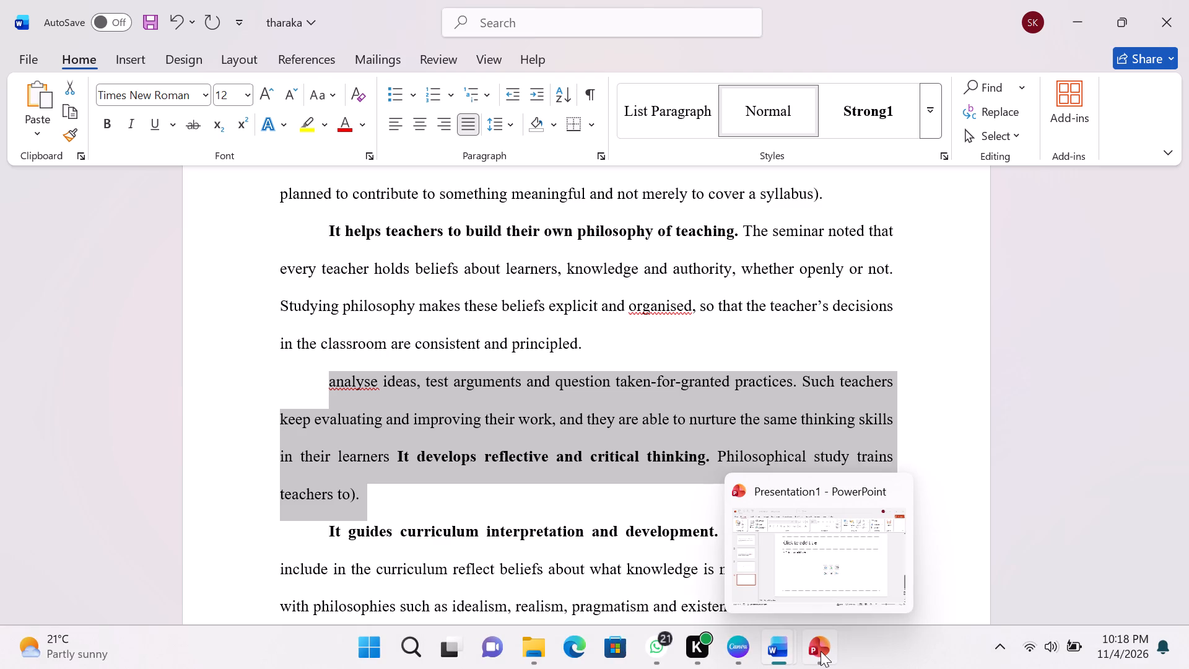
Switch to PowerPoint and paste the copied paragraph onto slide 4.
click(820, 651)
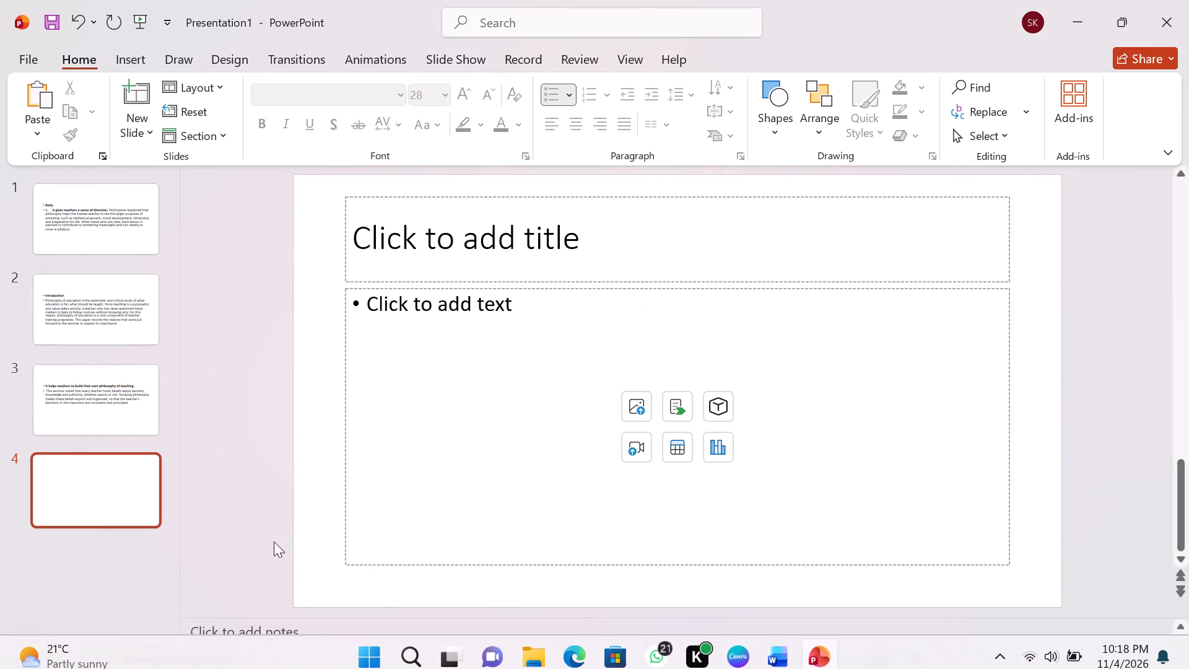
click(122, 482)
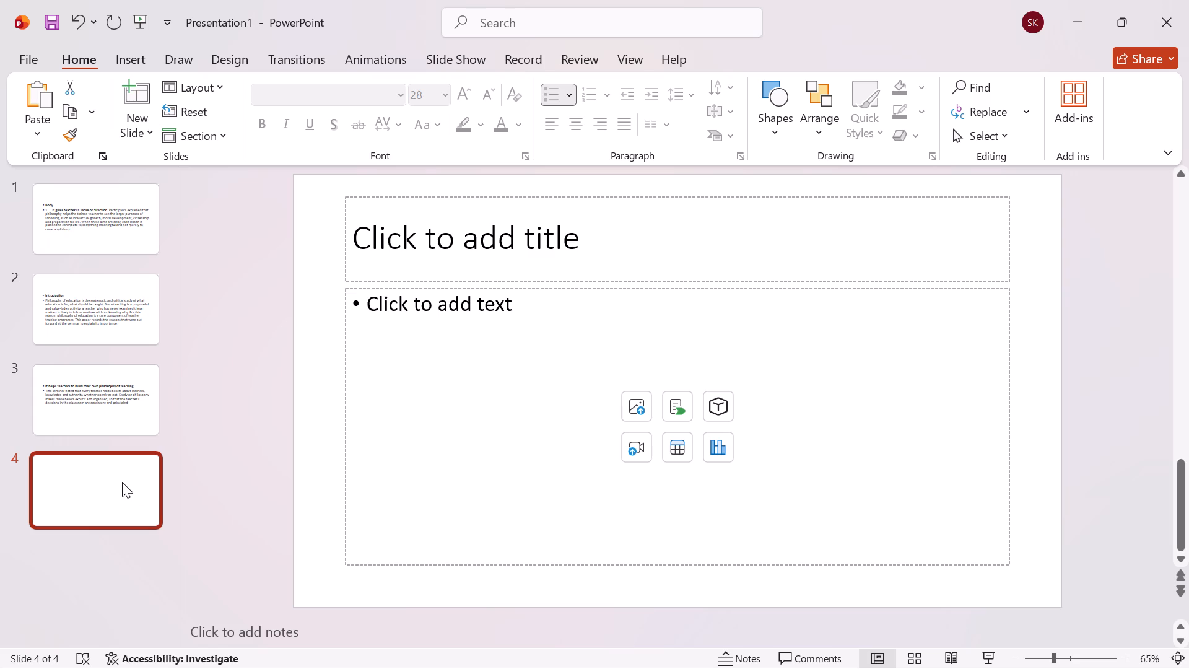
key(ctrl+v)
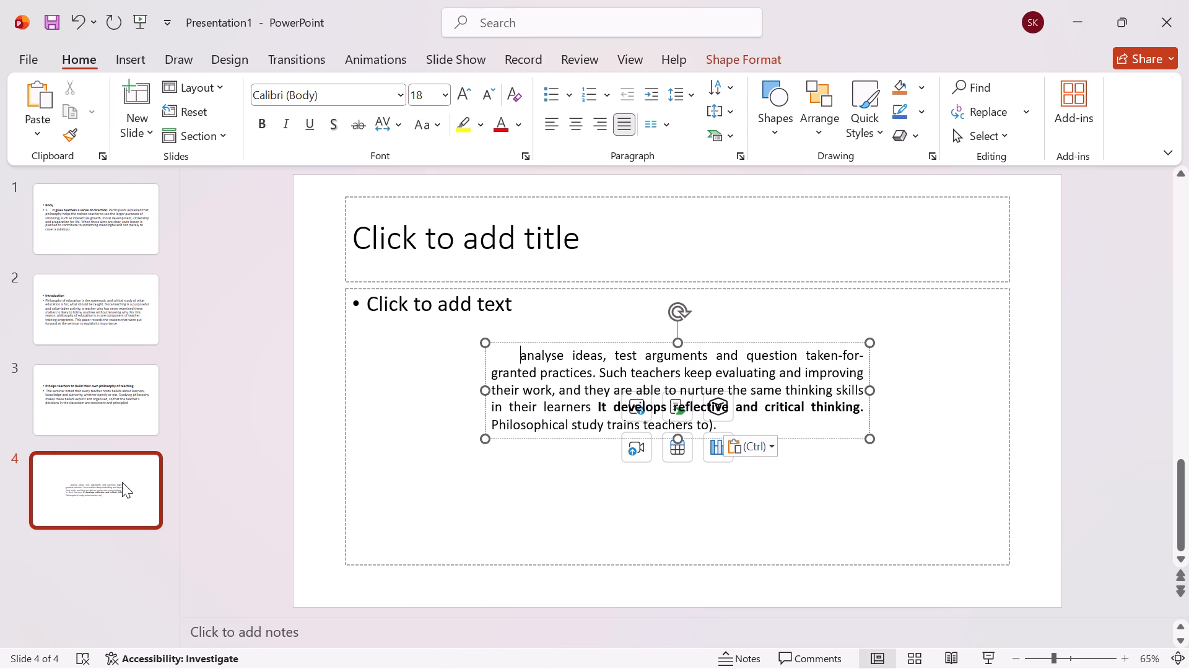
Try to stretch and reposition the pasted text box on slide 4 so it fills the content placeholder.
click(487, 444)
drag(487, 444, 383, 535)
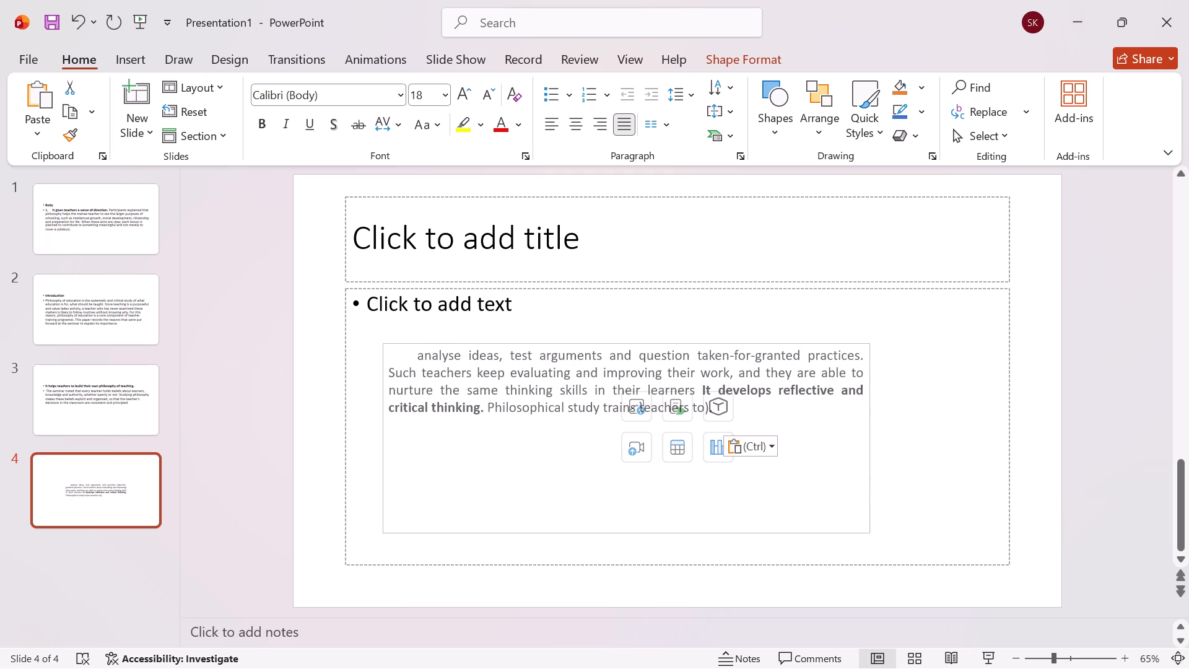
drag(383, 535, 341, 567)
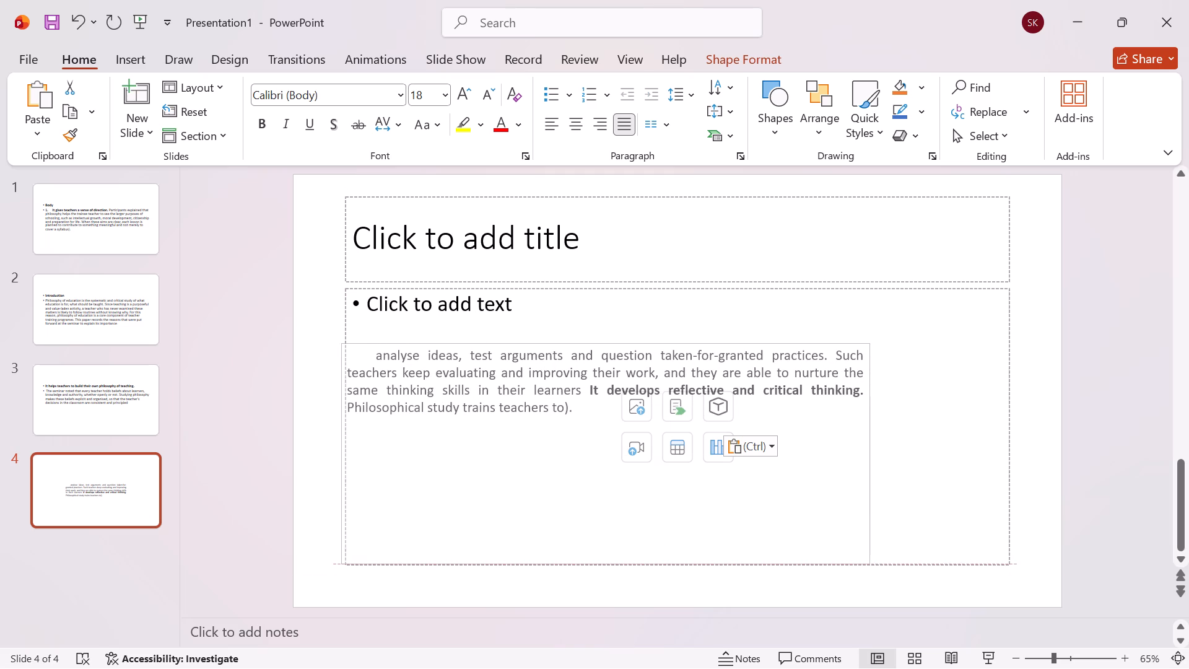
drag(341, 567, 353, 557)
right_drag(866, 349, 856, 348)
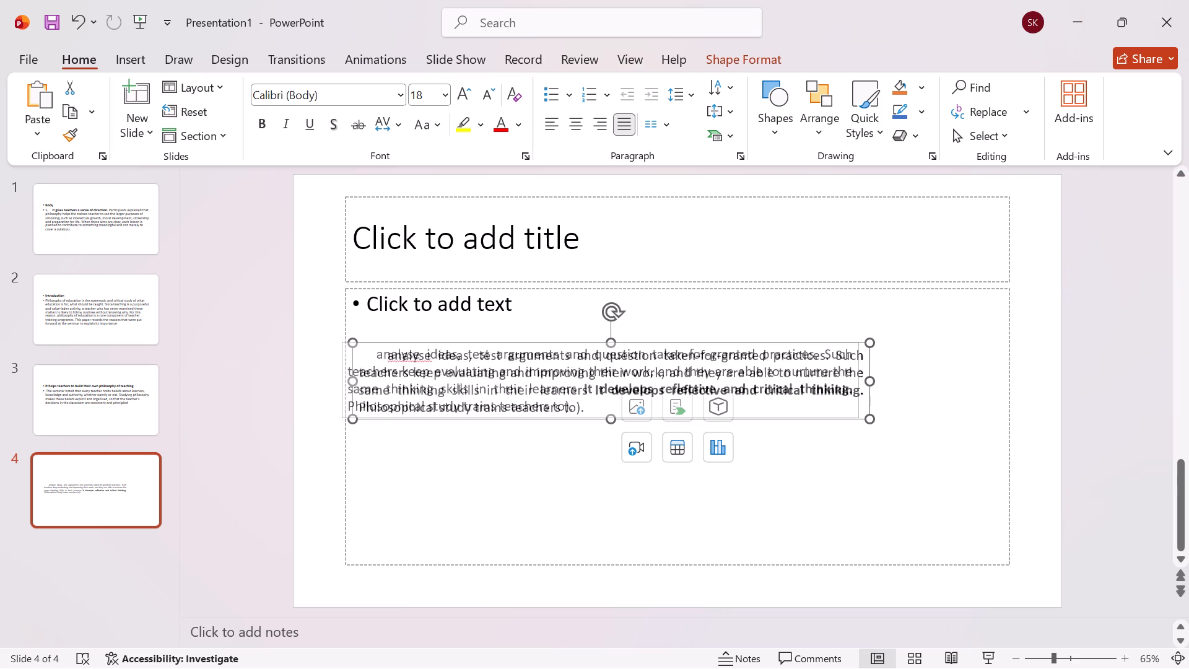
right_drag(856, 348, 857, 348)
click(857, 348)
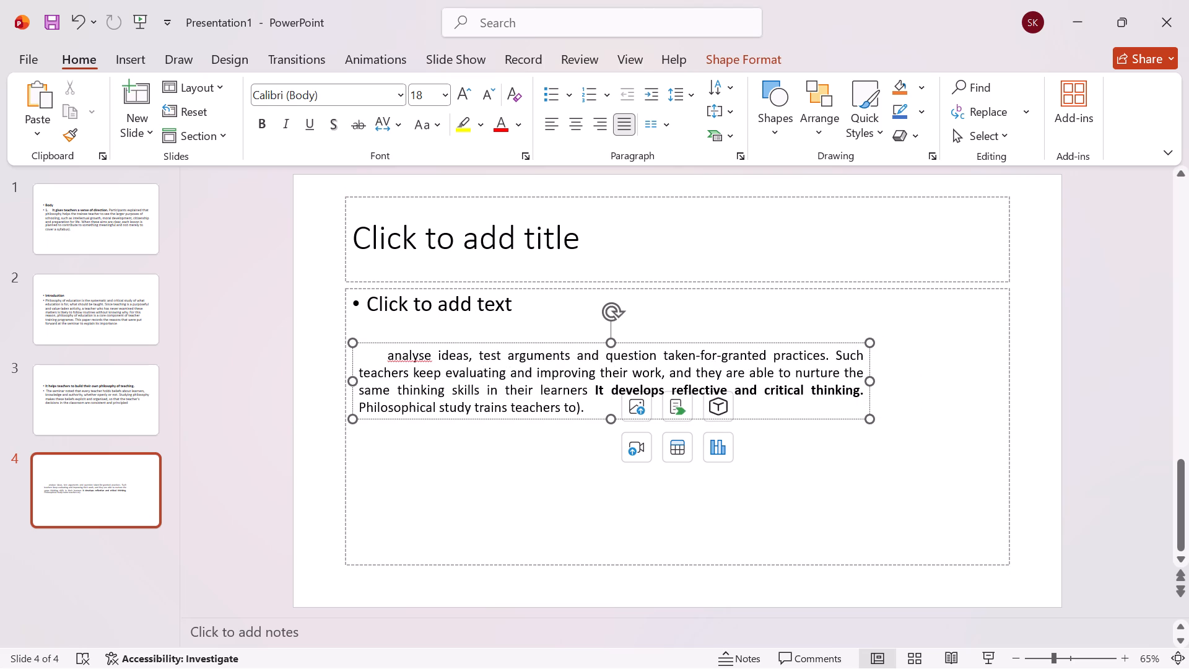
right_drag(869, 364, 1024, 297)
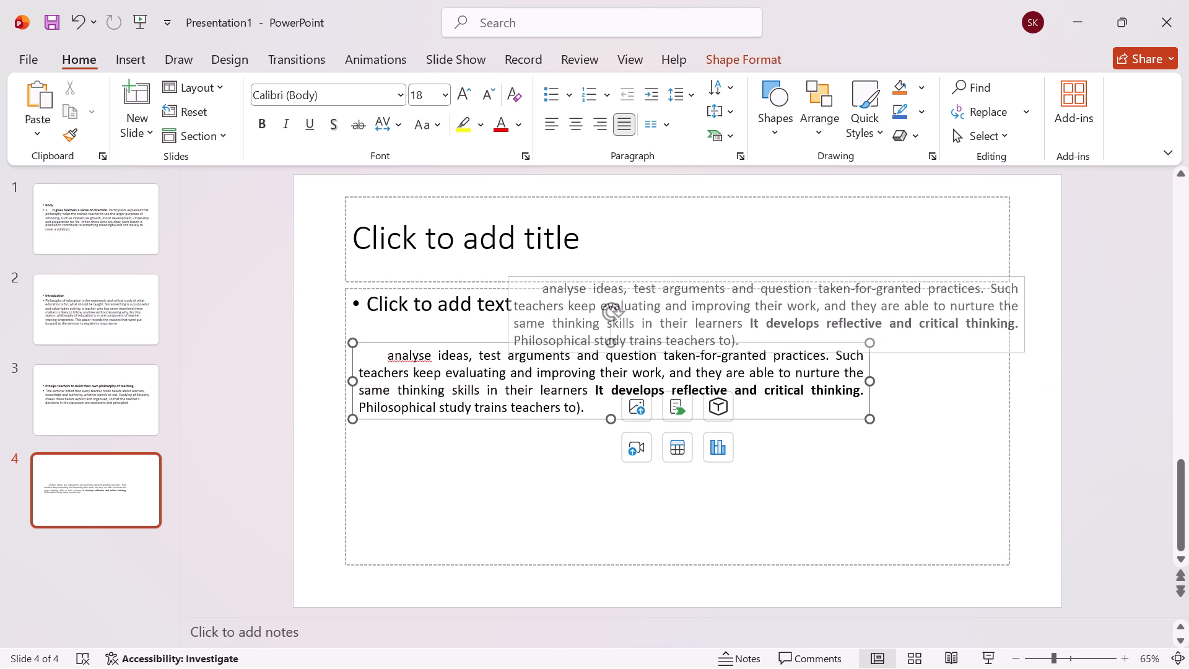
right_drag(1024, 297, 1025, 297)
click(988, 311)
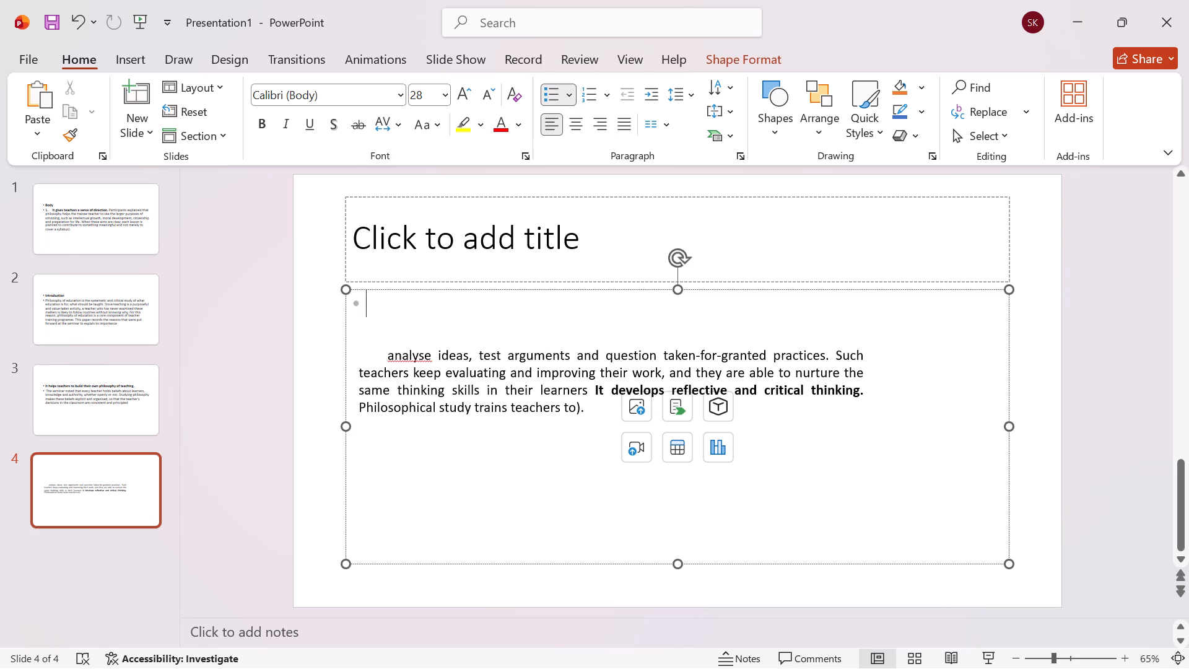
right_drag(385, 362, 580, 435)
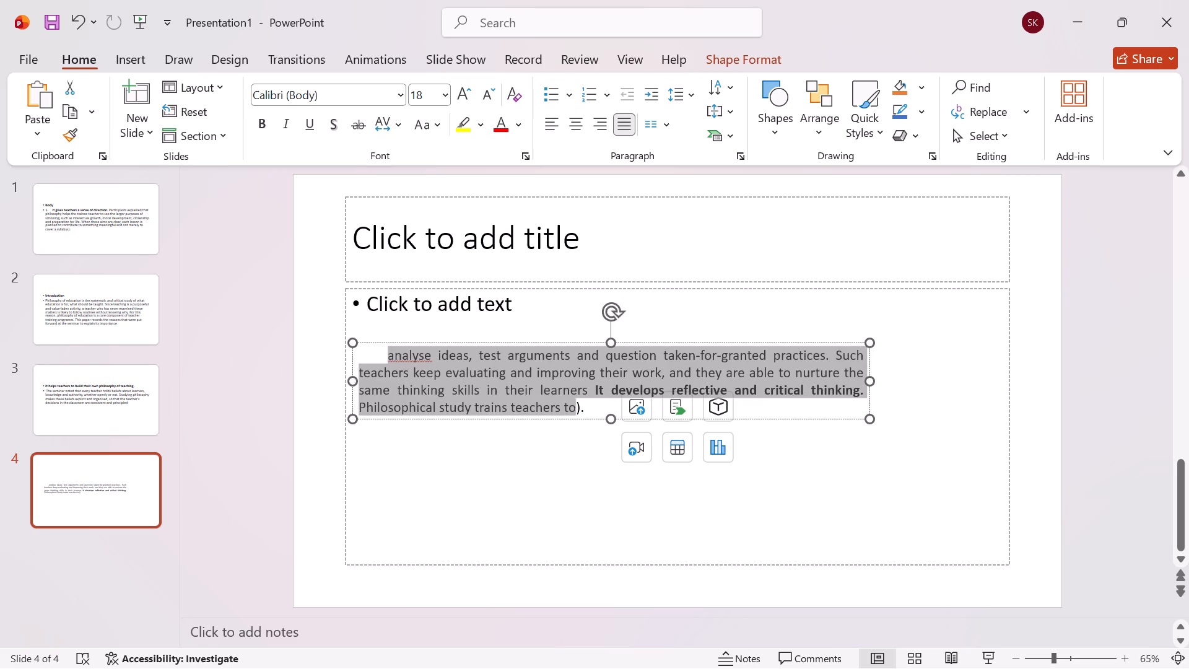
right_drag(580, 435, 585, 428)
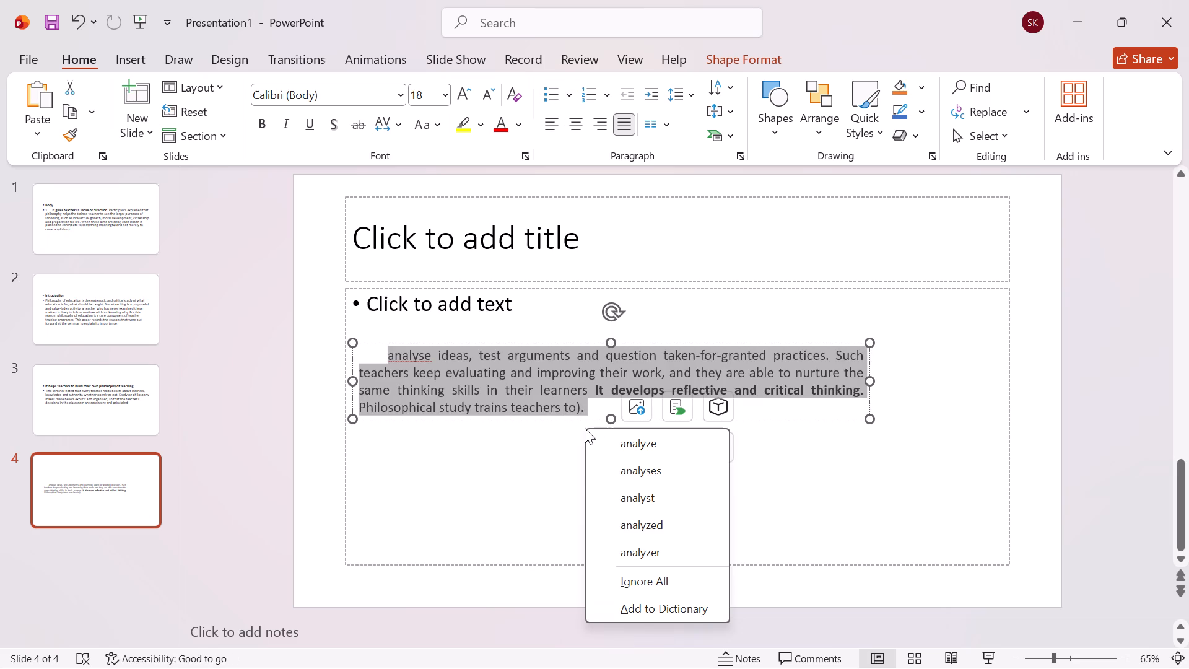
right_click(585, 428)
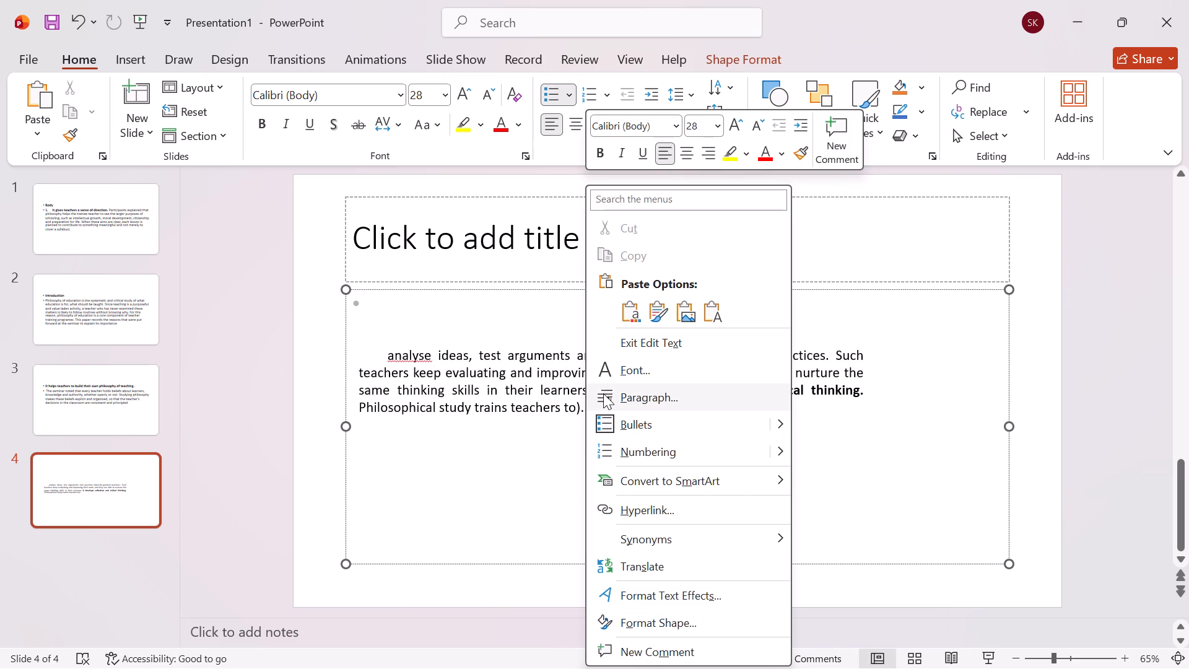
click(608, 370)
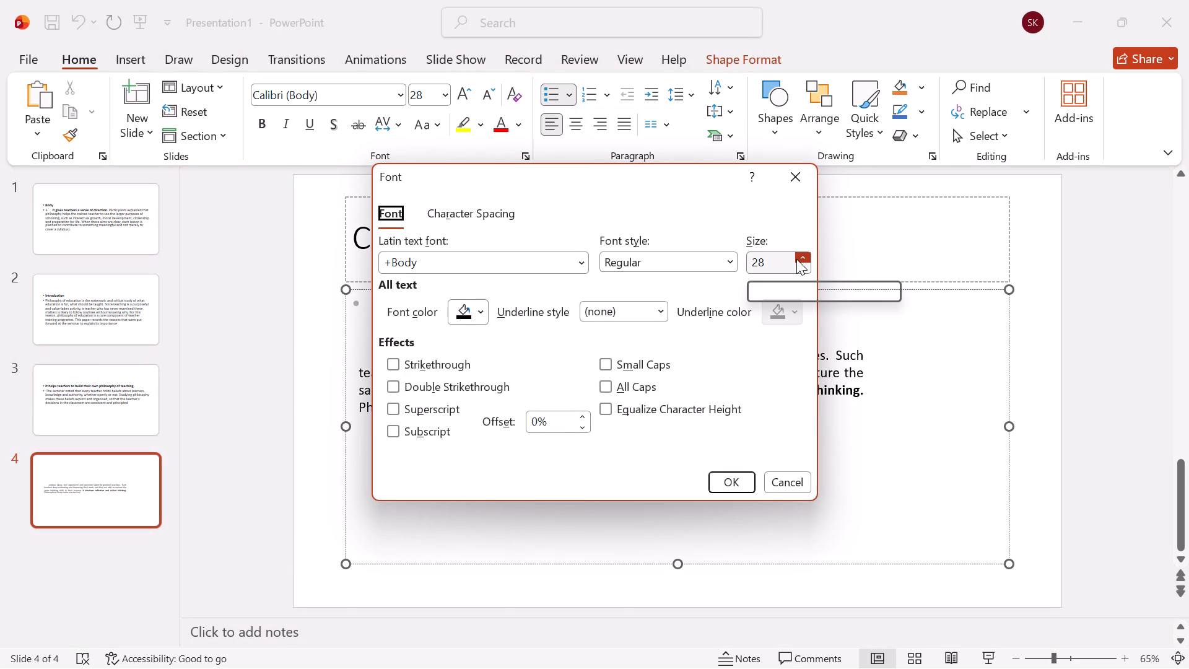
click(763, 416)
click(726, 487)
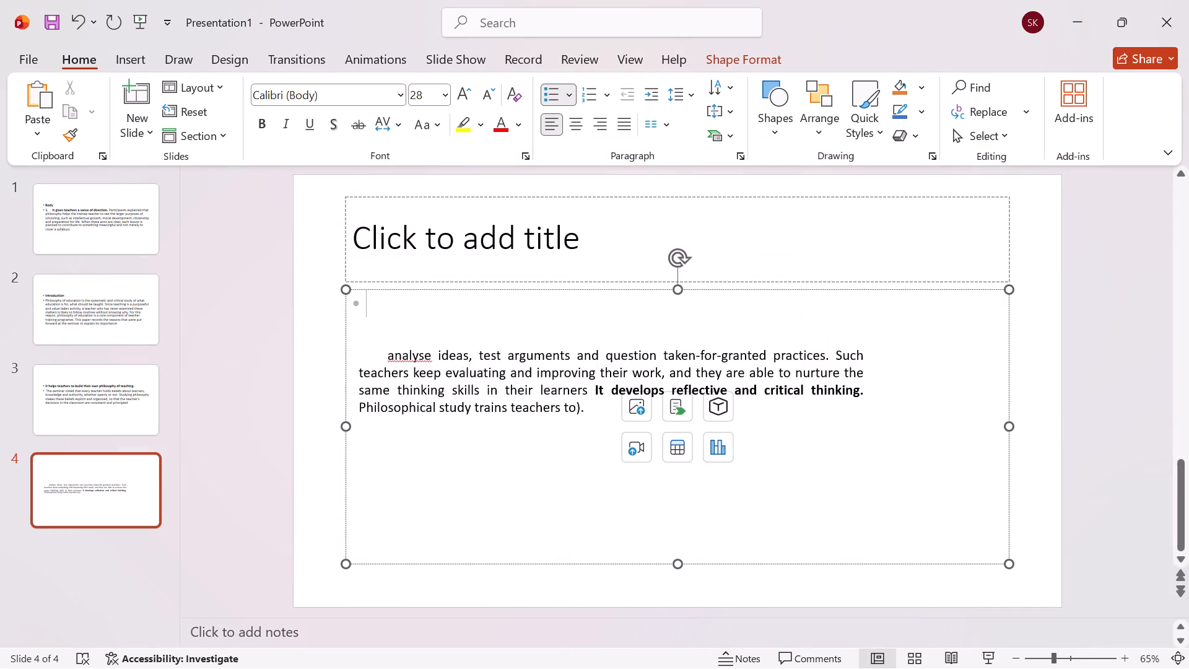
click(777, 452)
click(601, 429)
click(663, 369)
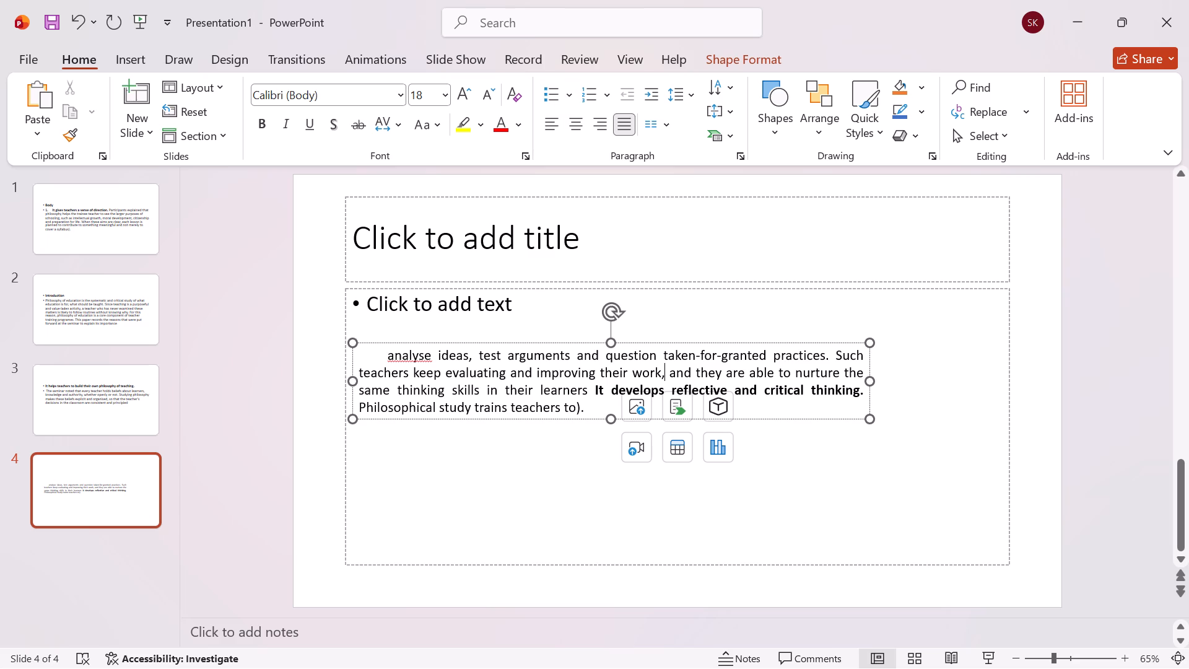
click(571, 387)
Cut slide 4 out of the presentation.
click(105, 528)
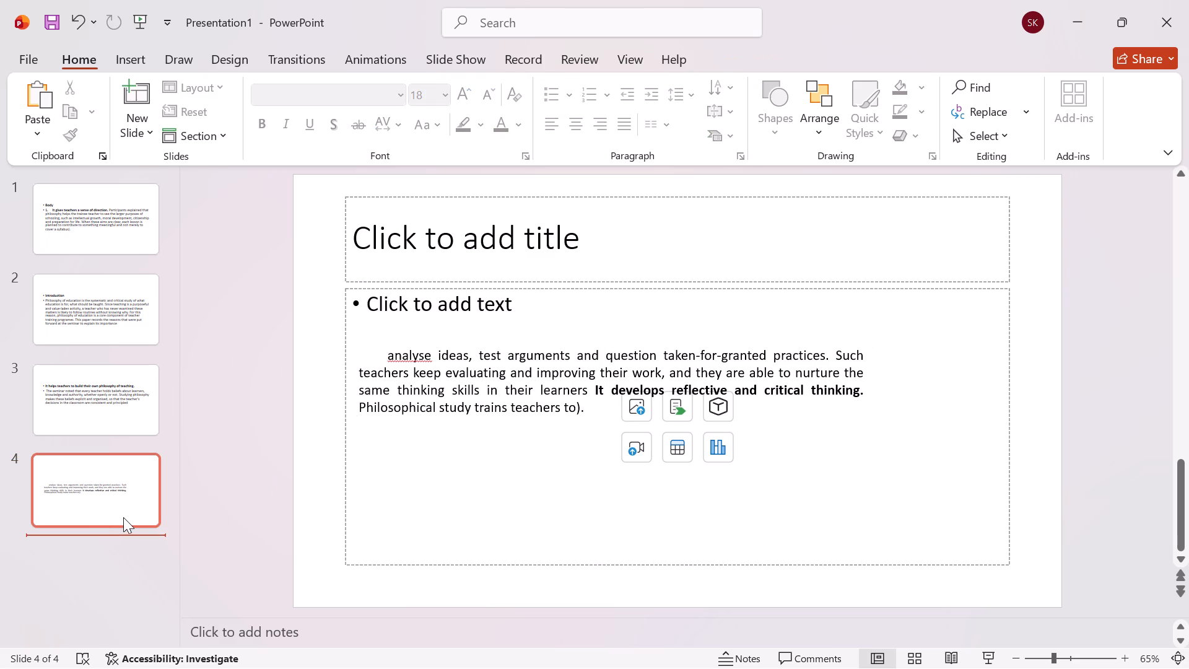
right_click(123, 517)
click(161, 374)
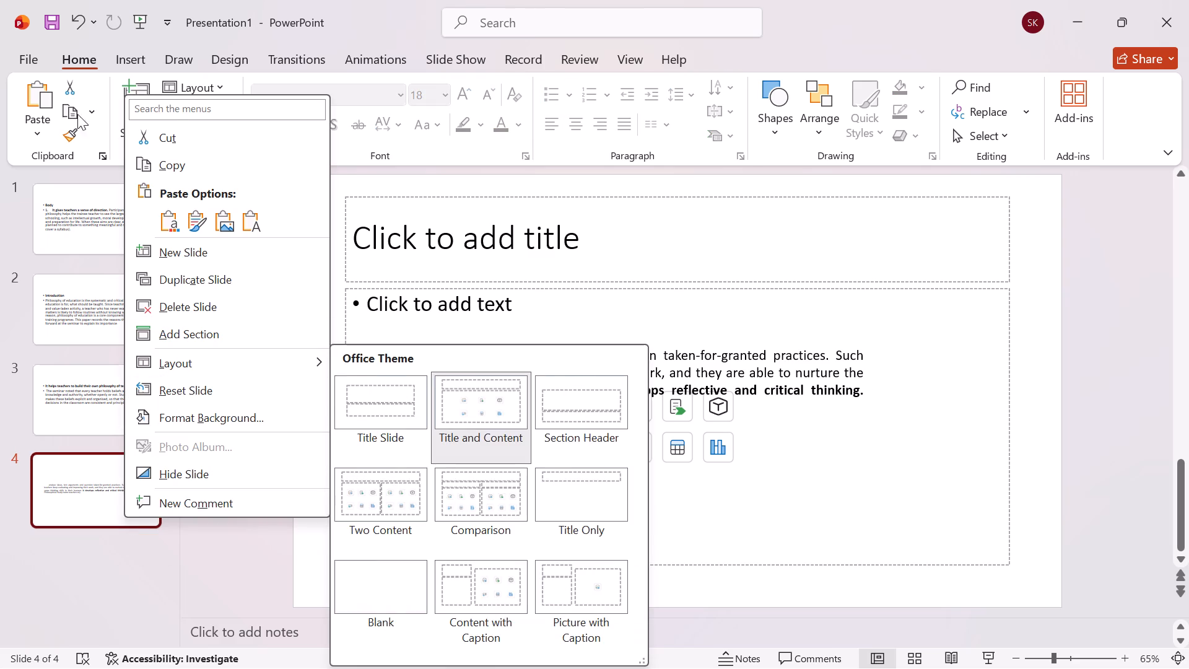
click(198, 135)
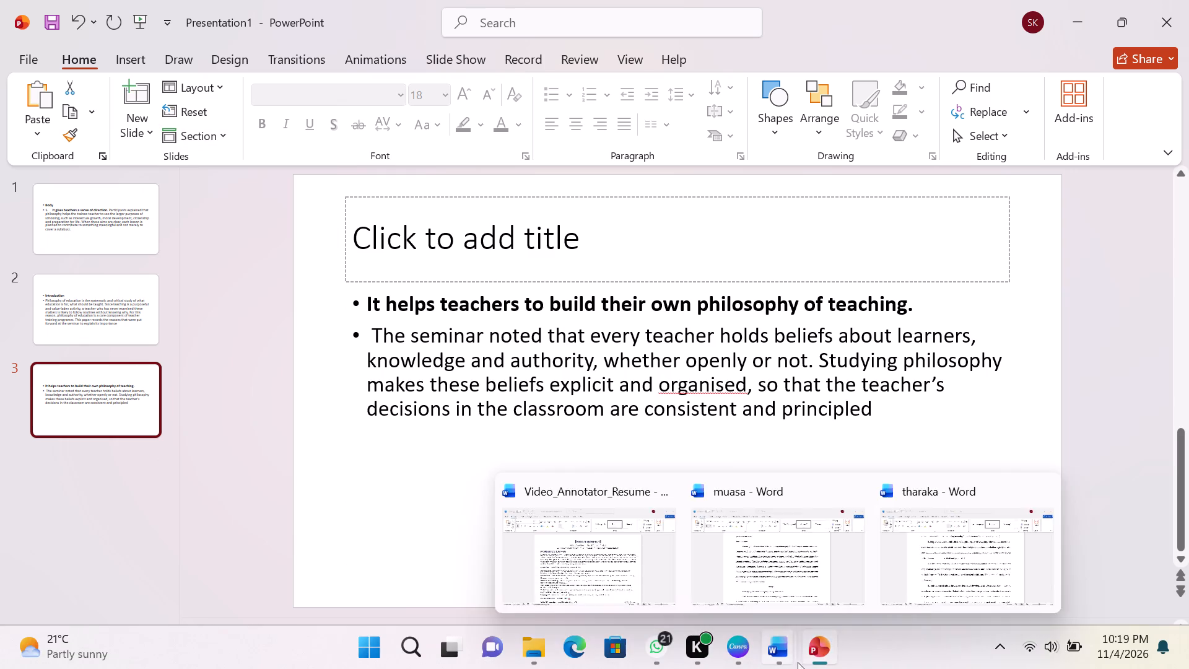
Switch to the tharaka Word document and start a new paragraph before "It develops reflective and critical thinking.".
click(924, 582)
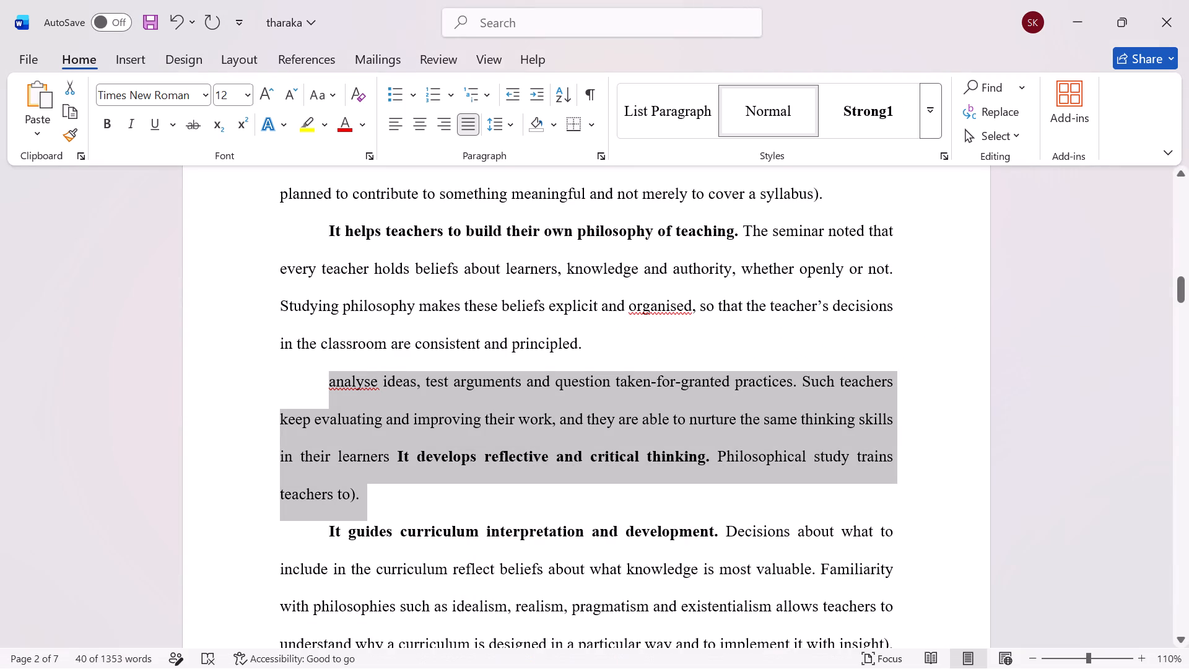
click(763, 416)
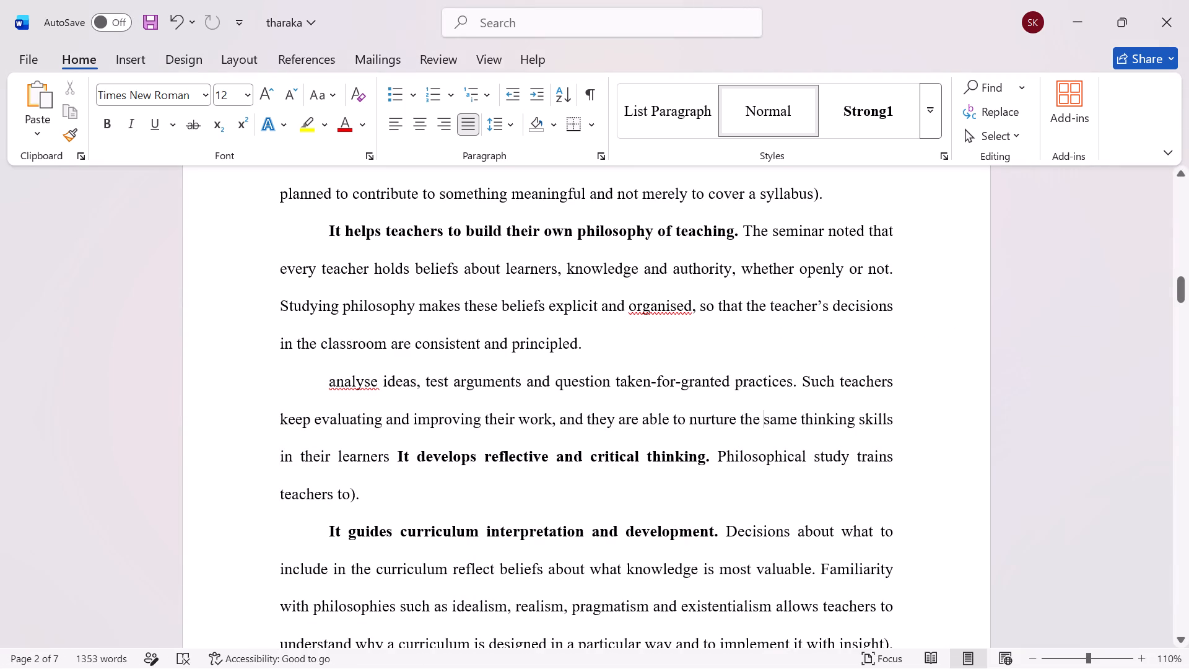
click(386, 455)
key(Return)
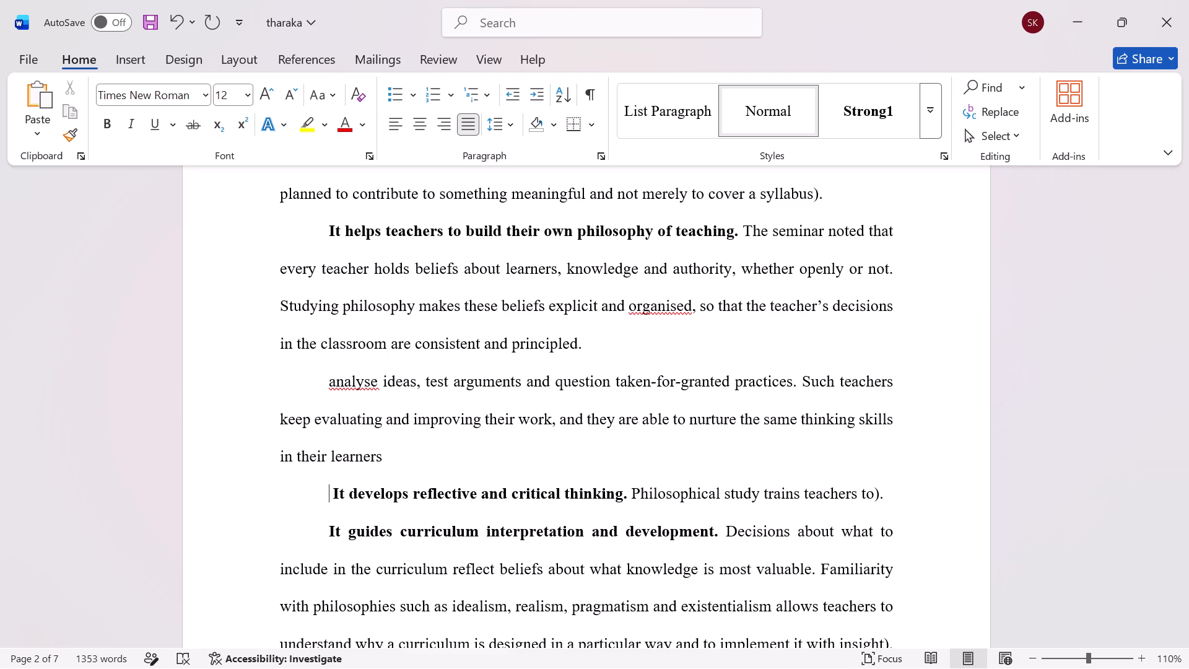
Select the whole "It guides curriculum interpretation and development." paragraph and copy it.
scroll(386, 455, down, 2)
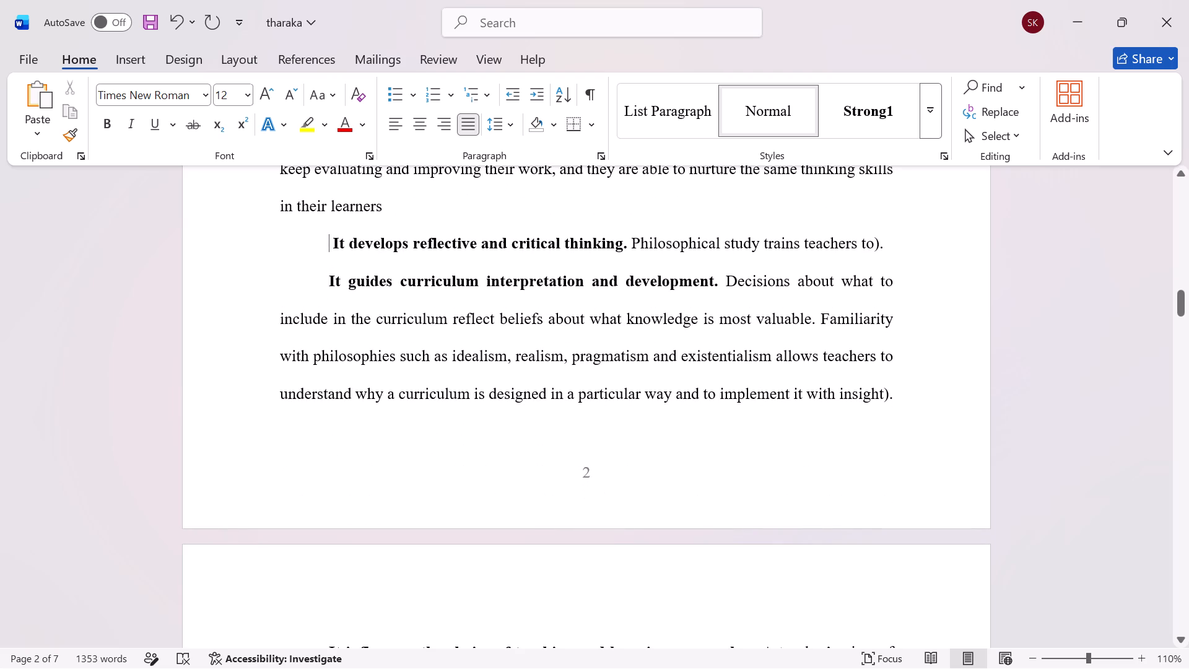
right_drag(333, 281, 477, 416)
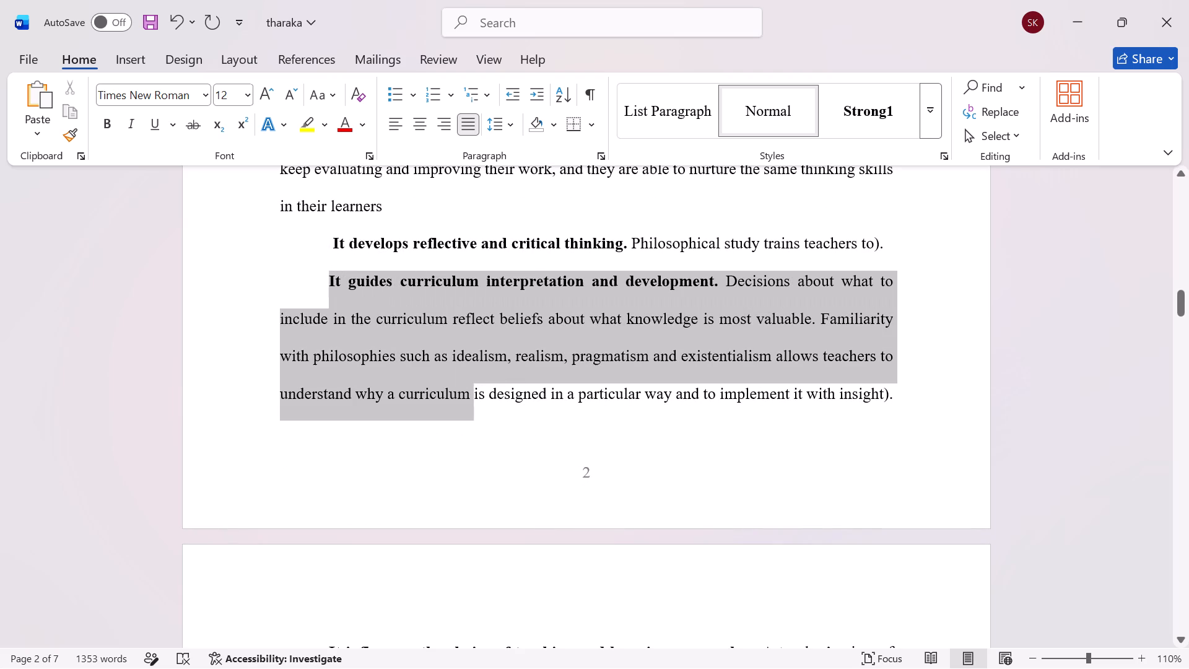
right_drag(477, 416, 701, 562)
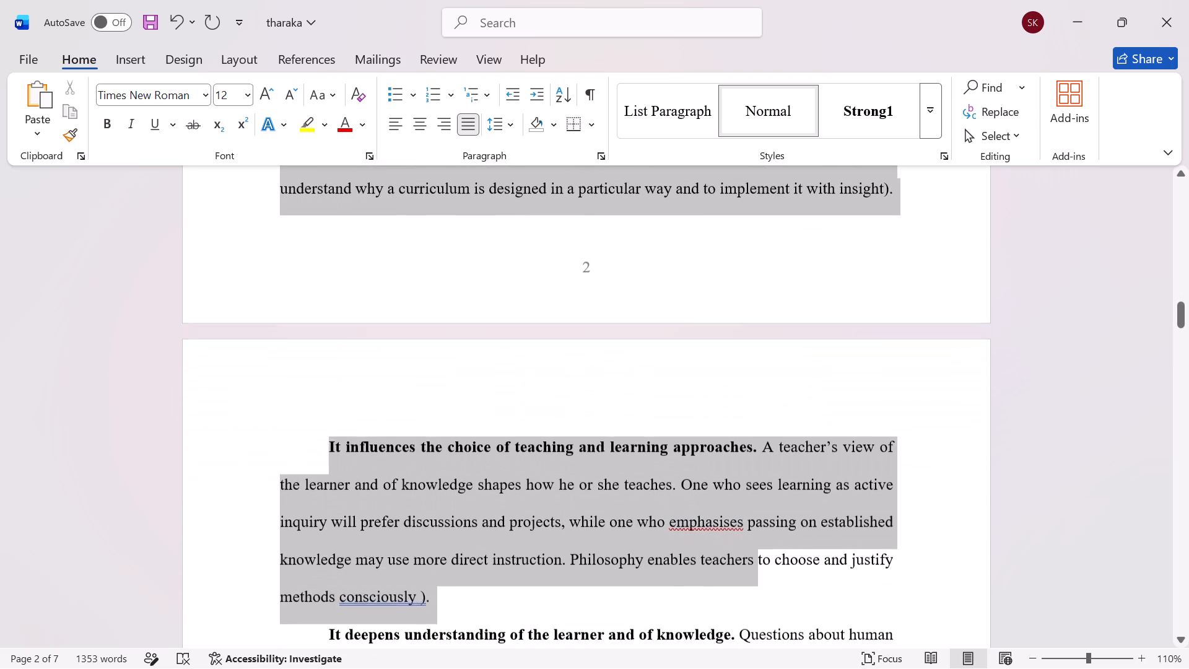
right_drag(701, 562, 806, 299)
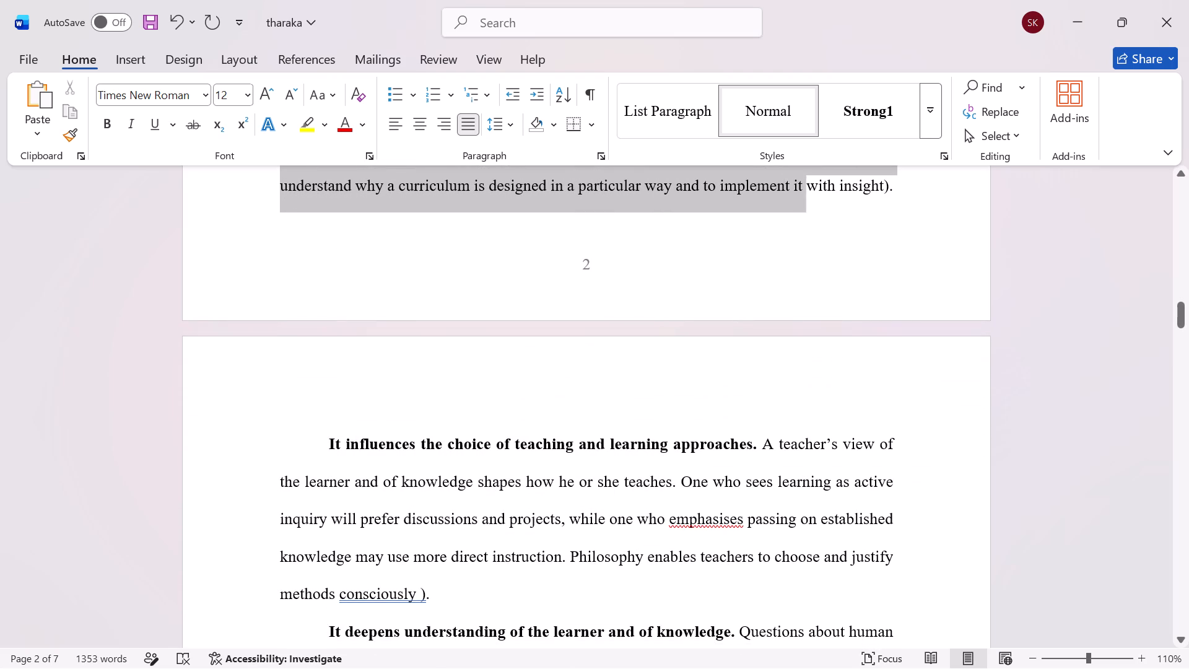
right_drag(806, 299, 892, 289)
right_click(892, 289)
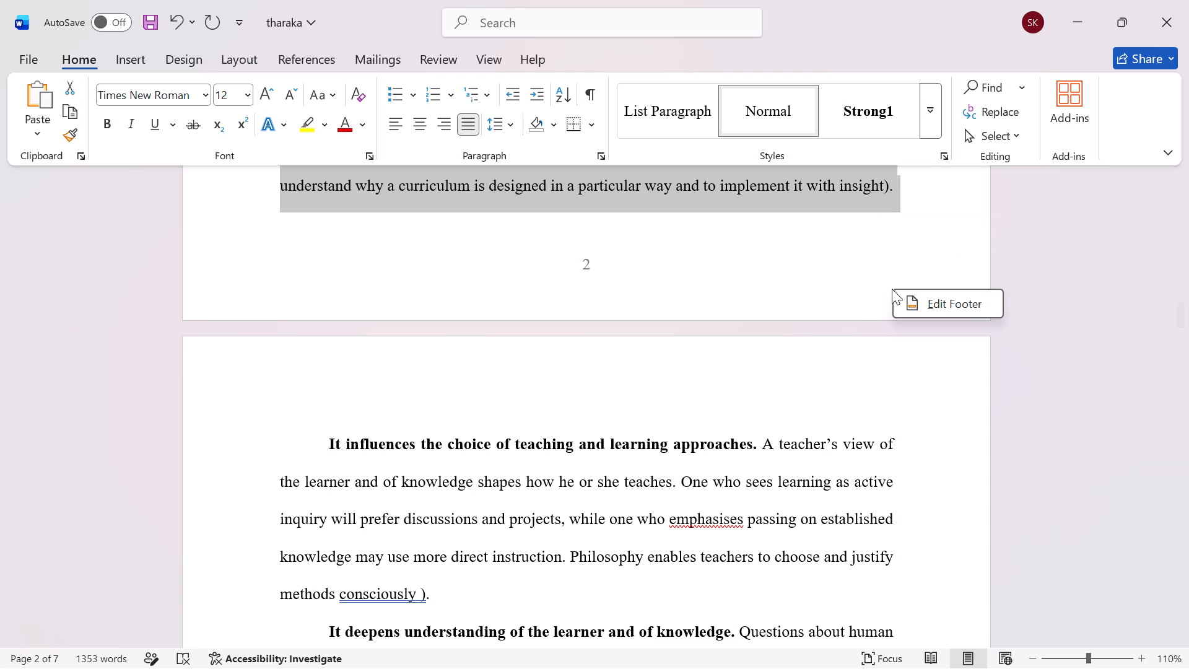
right_click(892, 289)
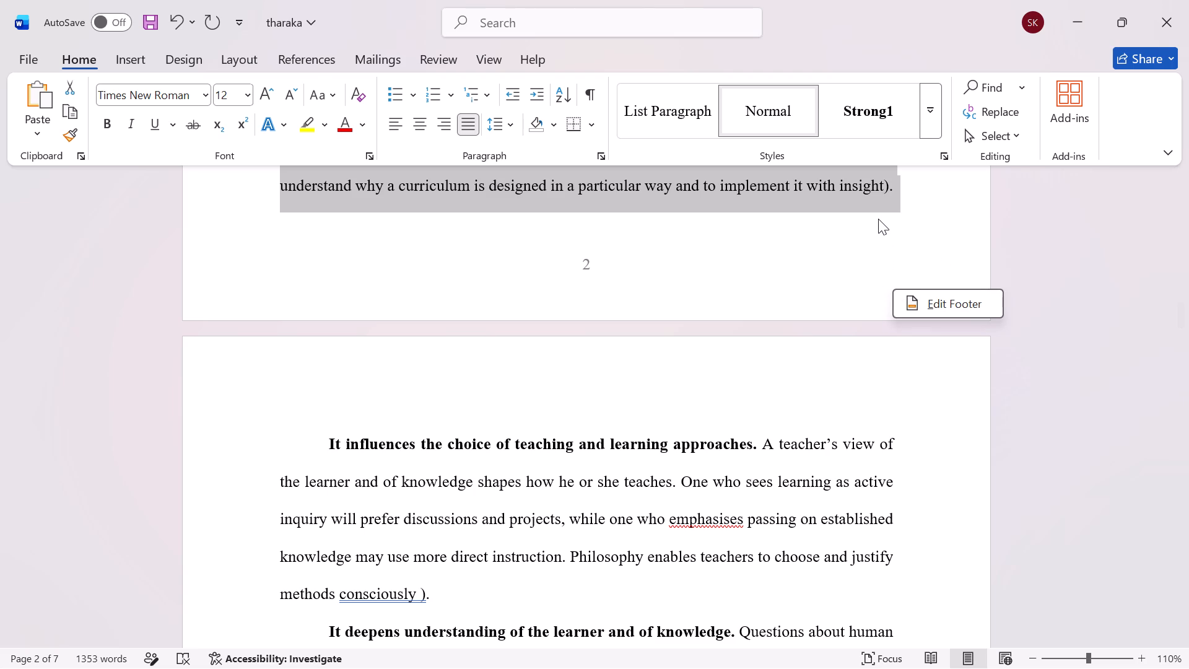
right_click(878, 216)
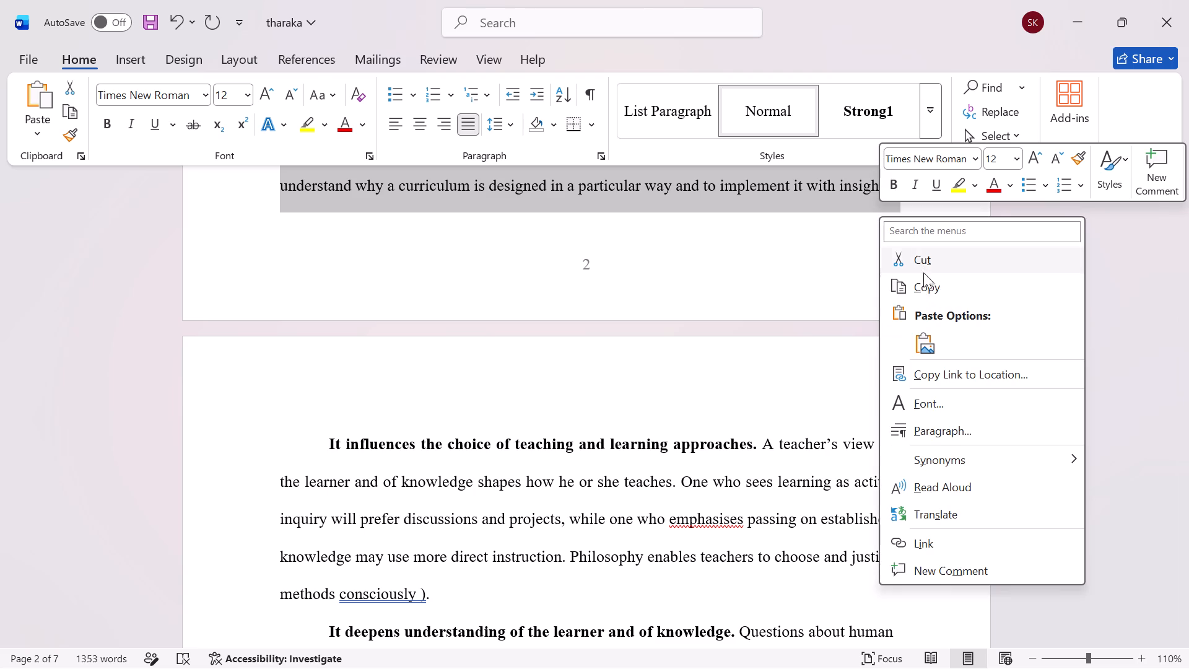
click(924, 281)
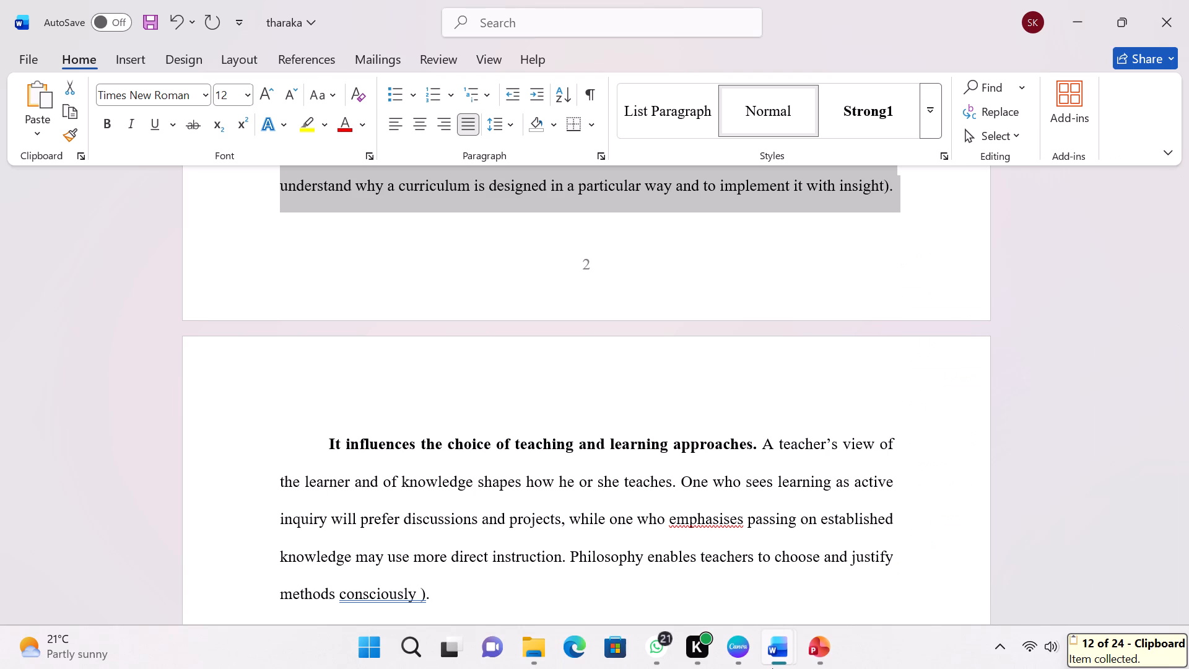
Switch to PowerPoint, add a new slide after slide 3, and paste the copied paragraph into its content placeholder.
click(817, 647)
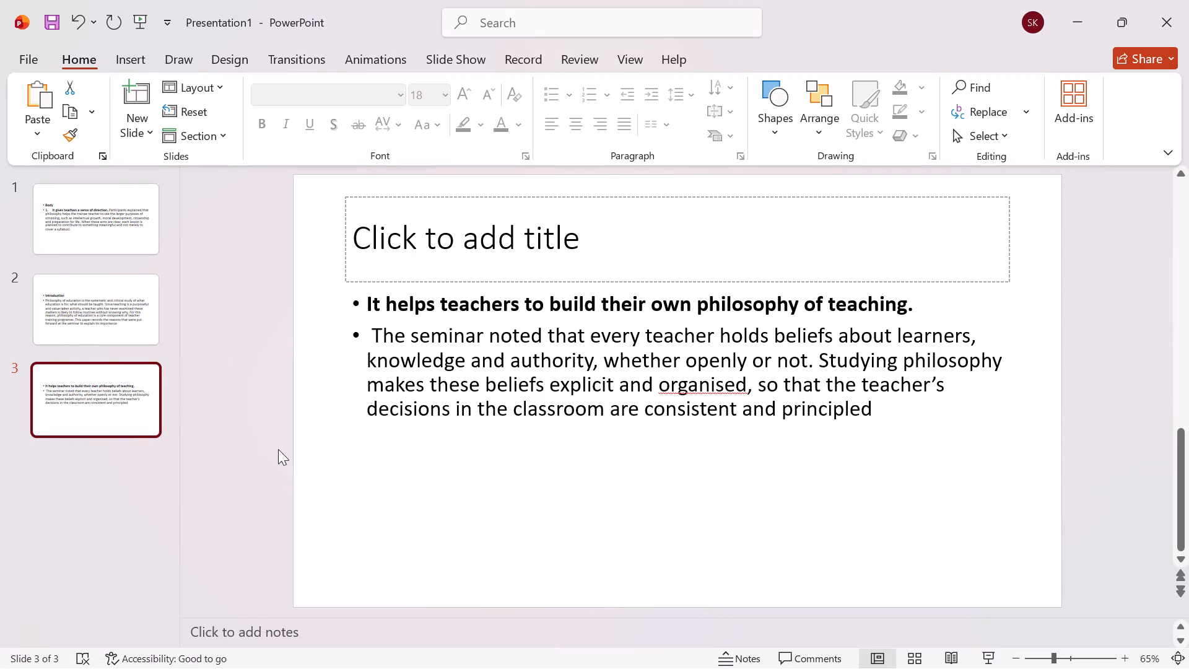
click(136, 94)
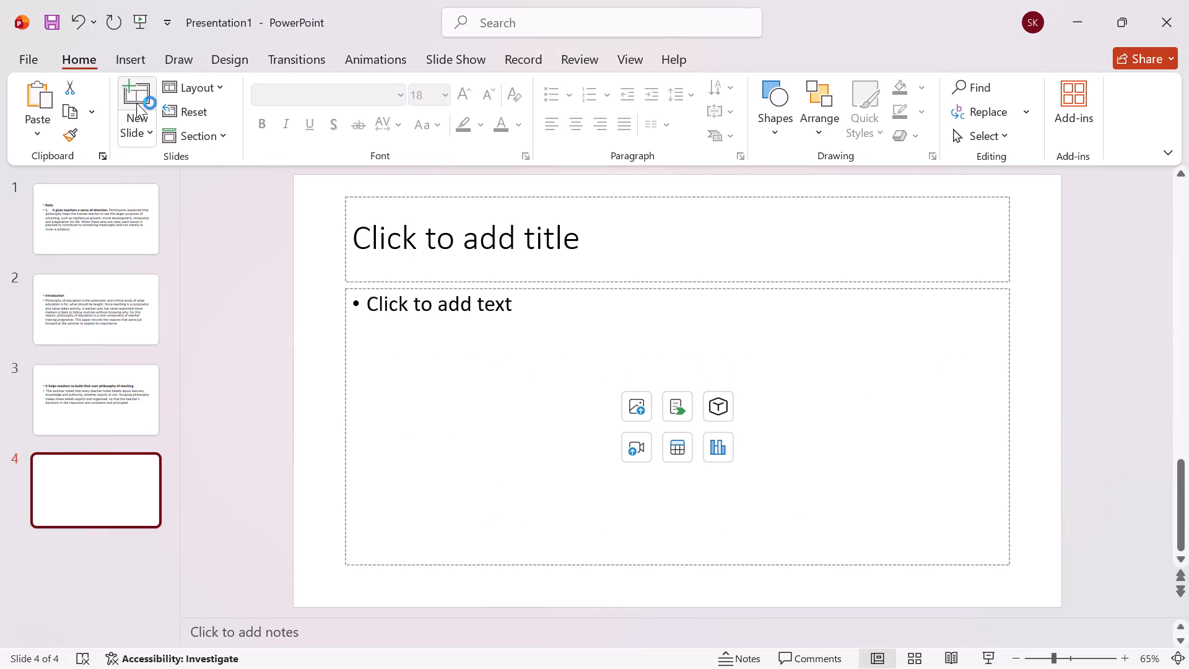
click(387, 372)
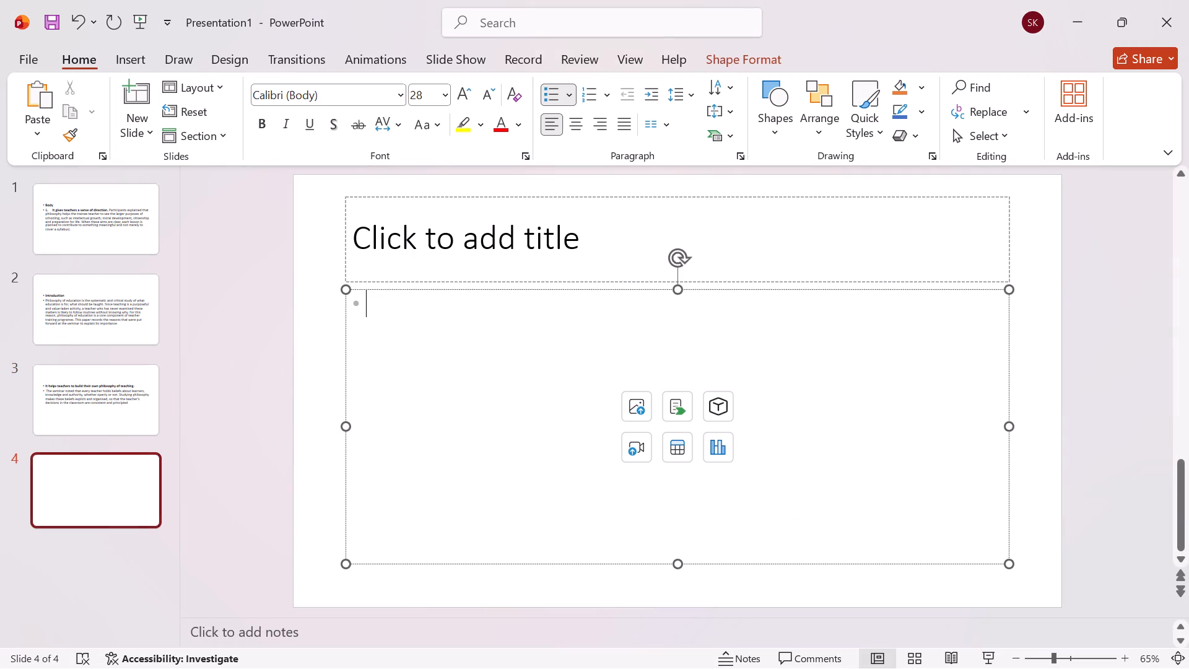
key(ctrl+v)
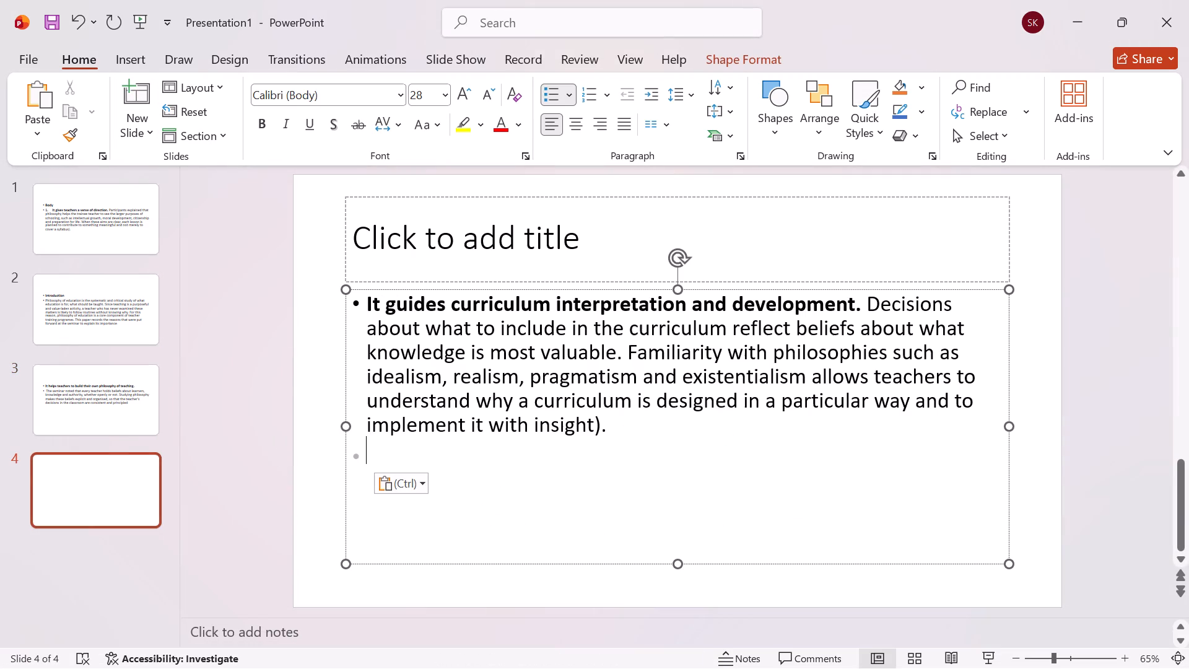
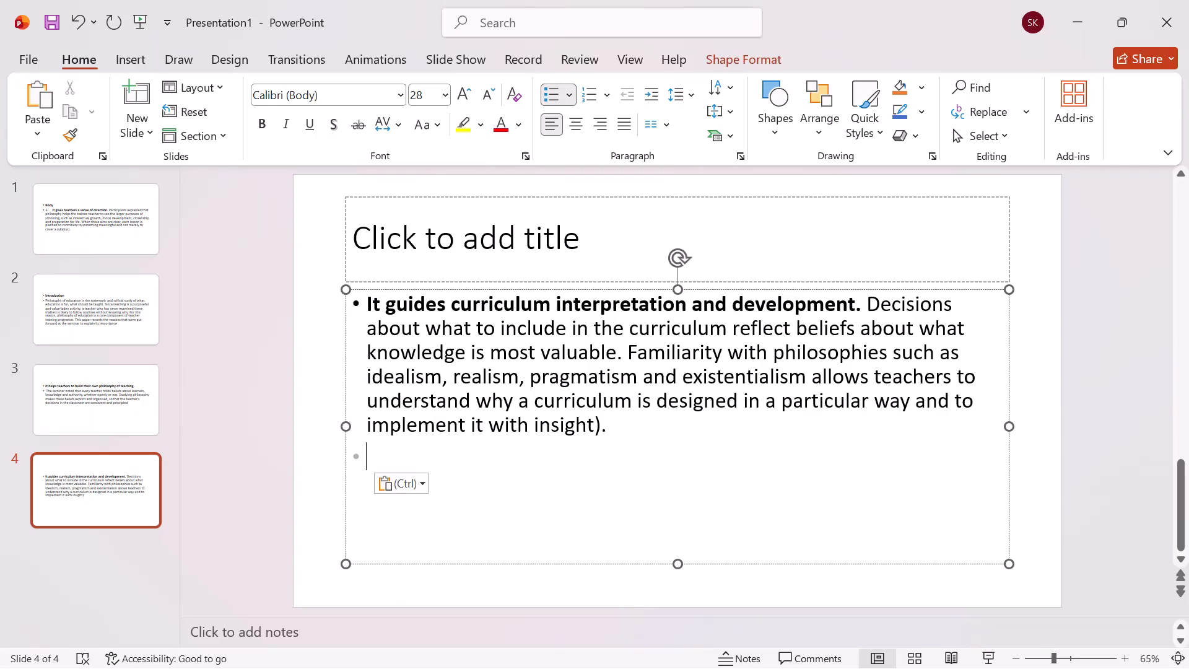
Split slide 4's text after "It guides curriculum interpretation and development." so the explanation starts its own bullet.
click(862, 305)
key(Return)
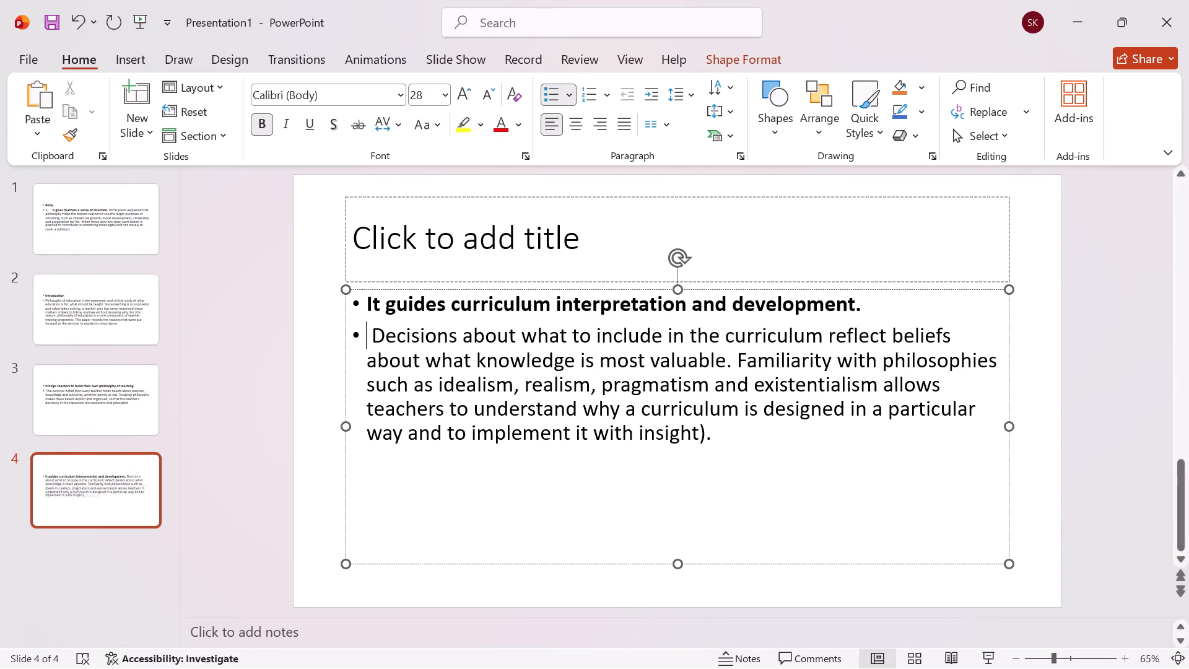
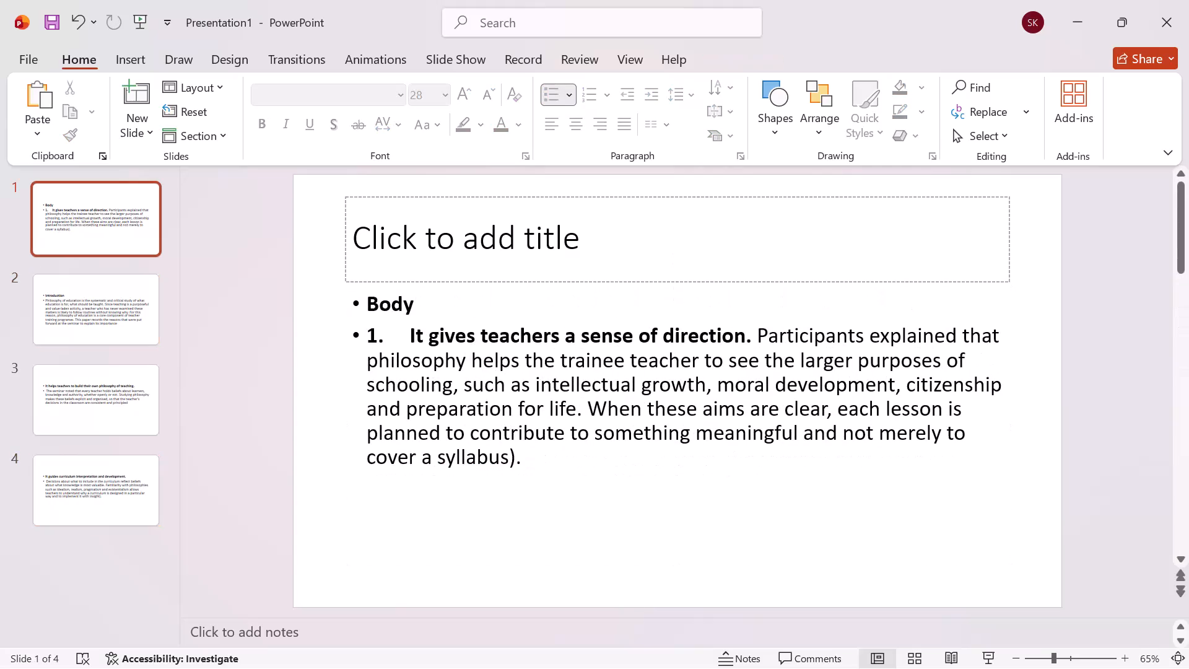
Remove the stray closing parenthesis after "insight" on slide 4 so the explanation ends with a period.
scroll(896, 491, down, 1)
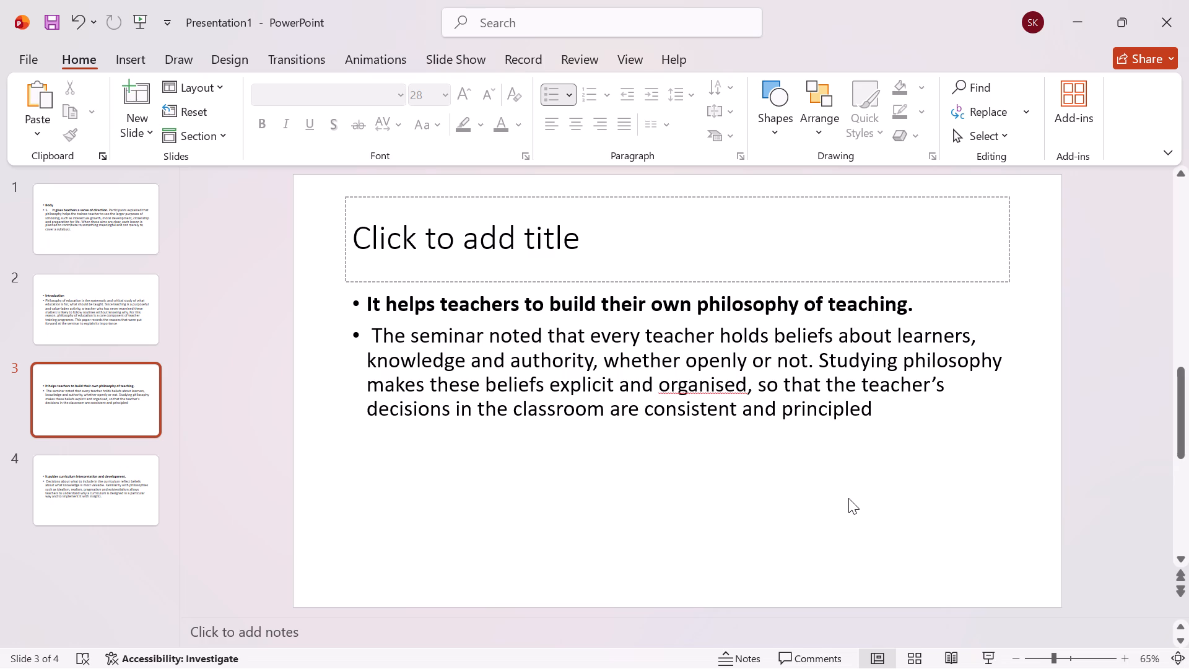
scroll(848, 498, down, 1)
scroll(904, 448, left, 1)
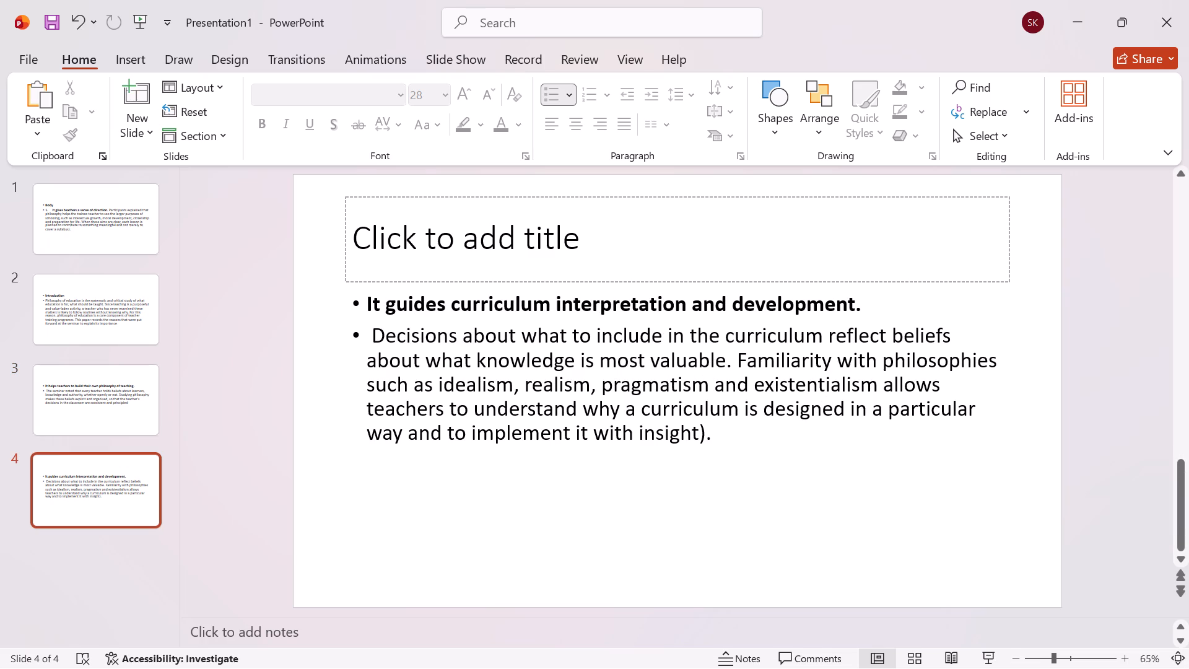
scroll(904, 448, left, 1)
click(712, 434)
key(BackSpace)
key(BackSpace)
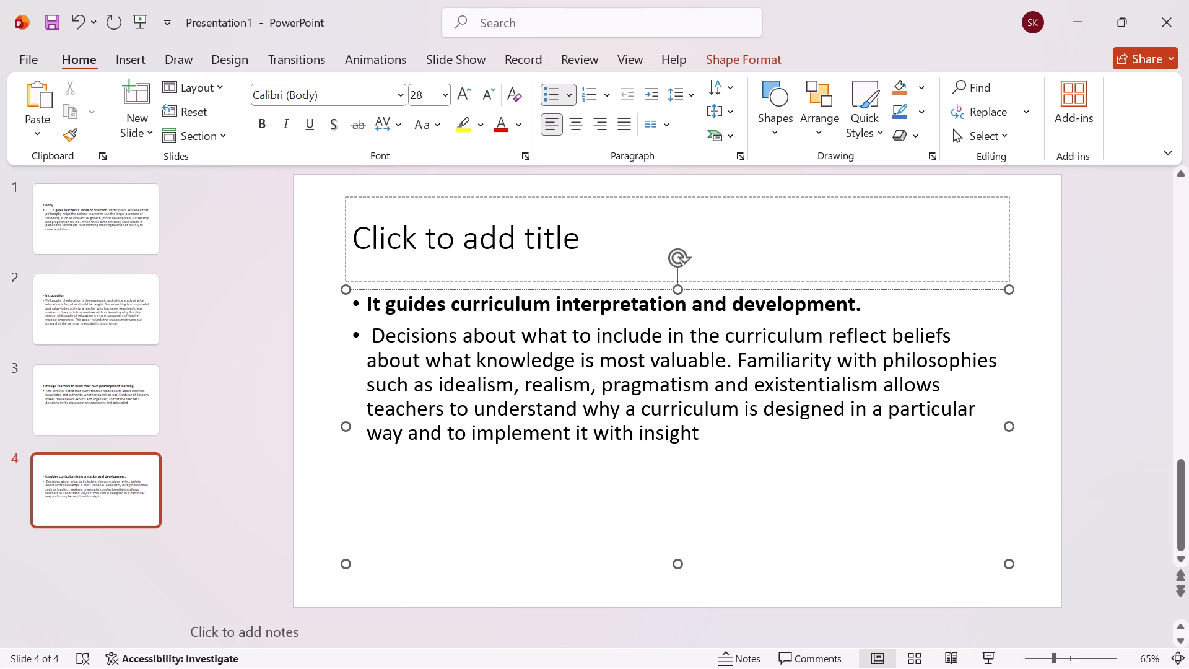
key(period)
Look through slides 1 to 4 to check their content and order.
click(124, 230)
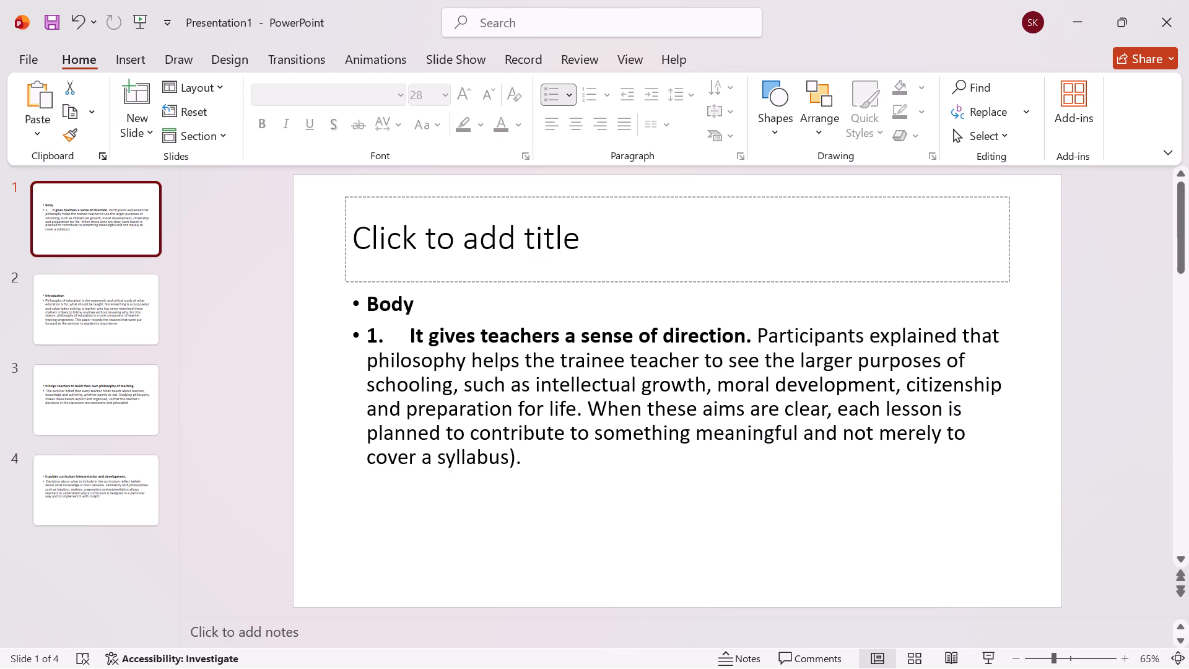
key(Down)
key(Down)
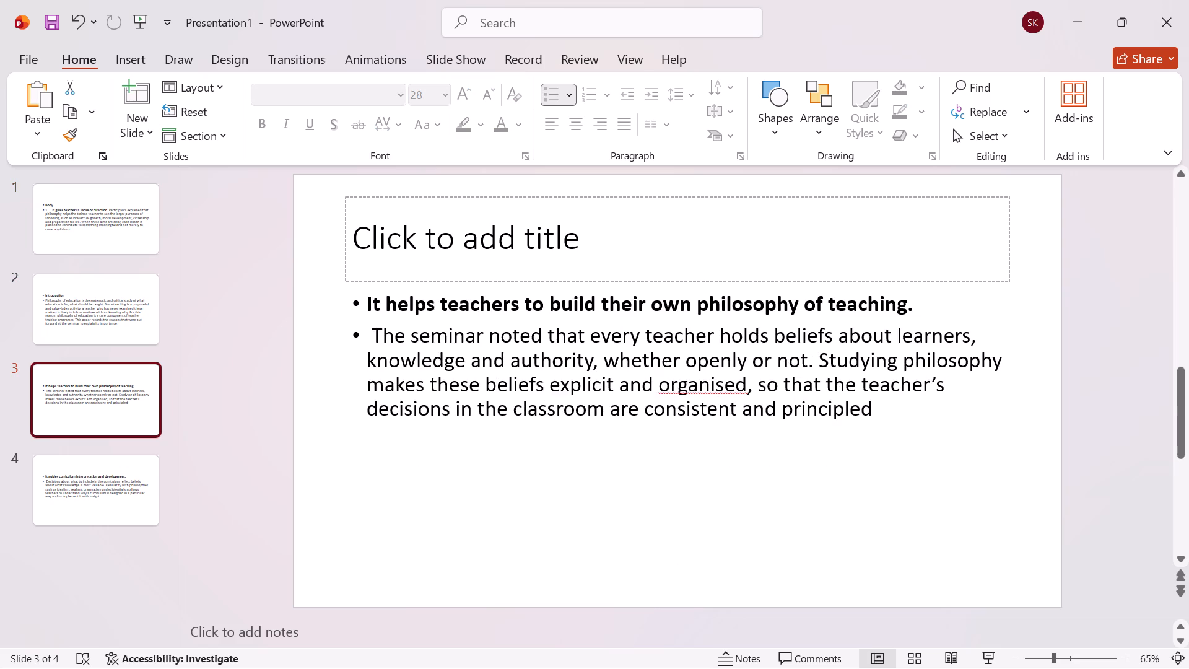
key(Down)
key(Down)
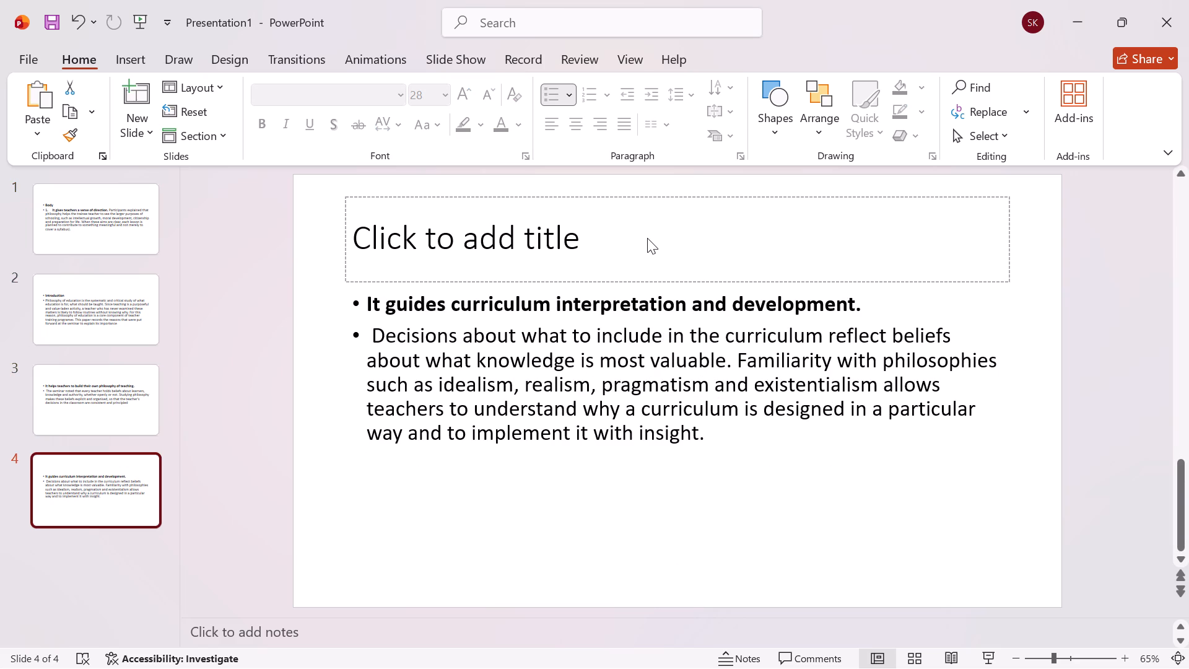
key(Up)
key(Up)
key(Up)
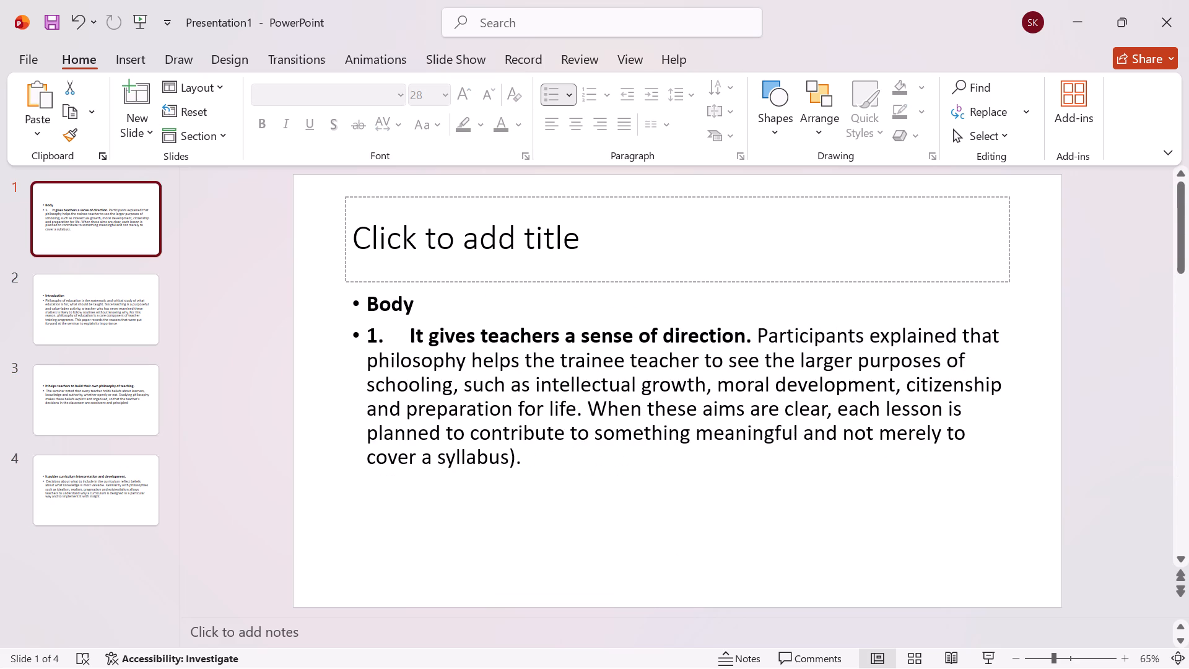
Insert a new blank title-and-content slide after the Body slide.
click(145, 84)
click(102, 141)
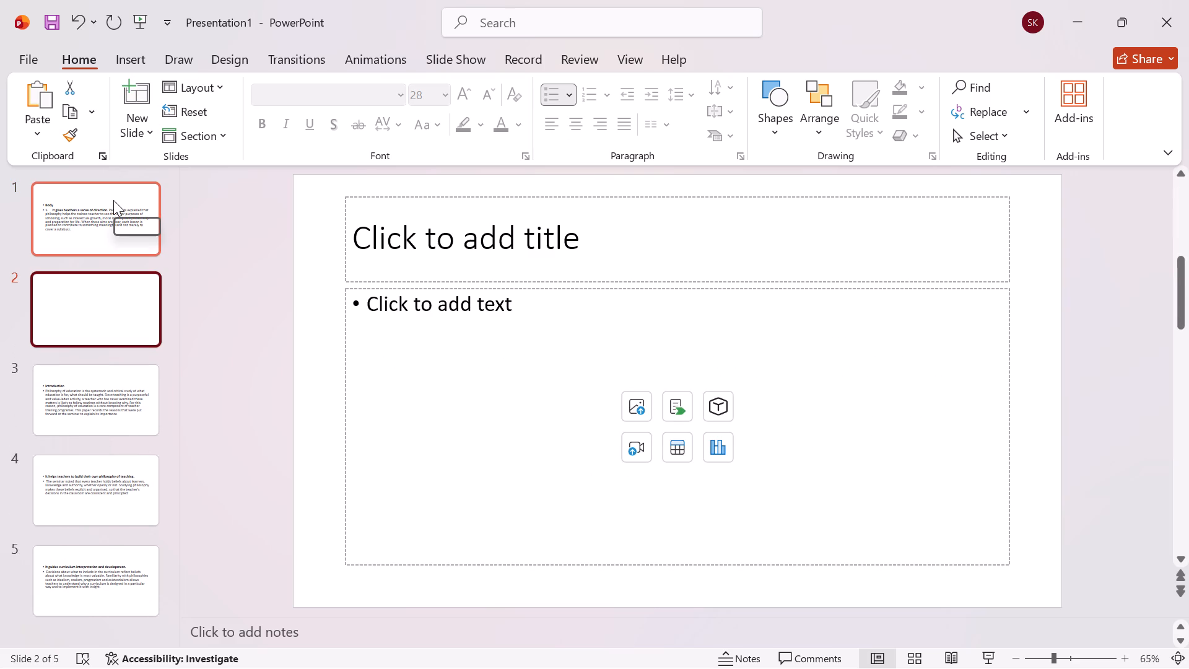
Move the Body slide below the new blank slide so the blank one comes first, and select the blank slide.
drag(113, 200, 113, 279)
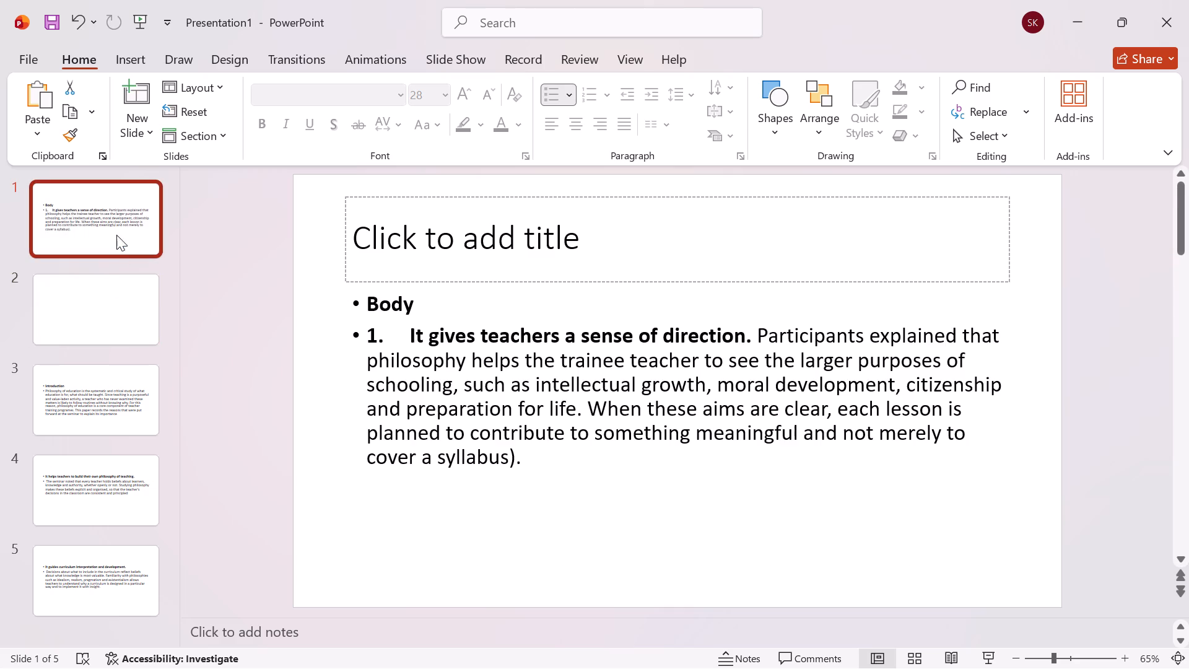
drag(116, 230, 70, 373)
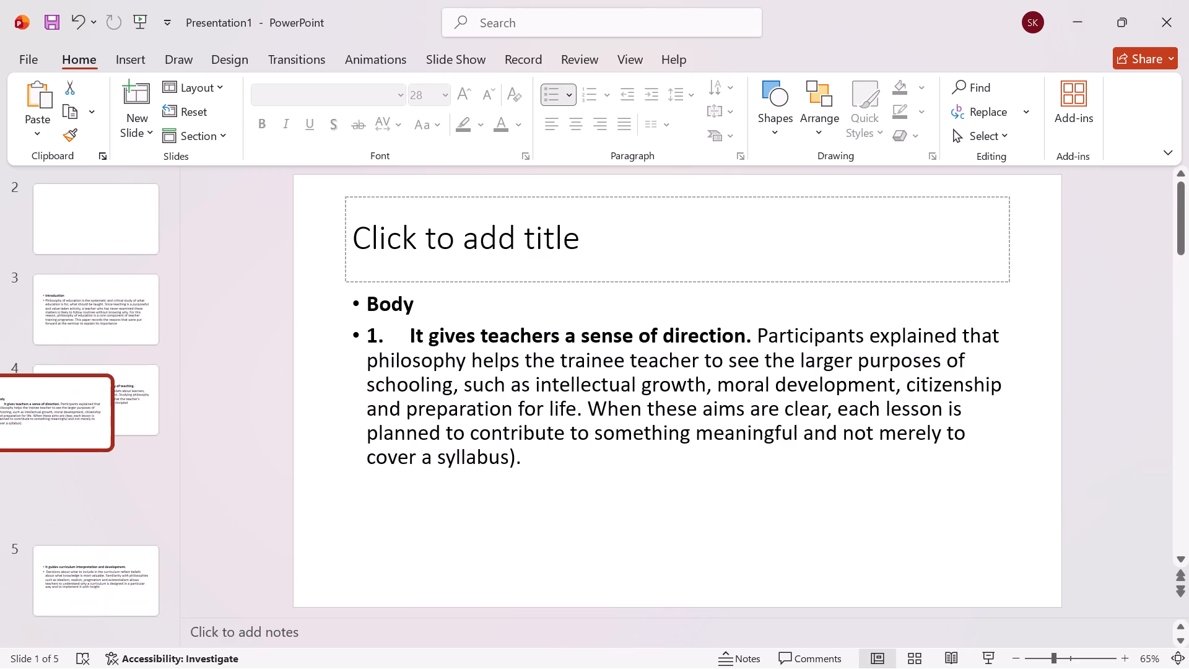
drag(70, 373, 94, 317)
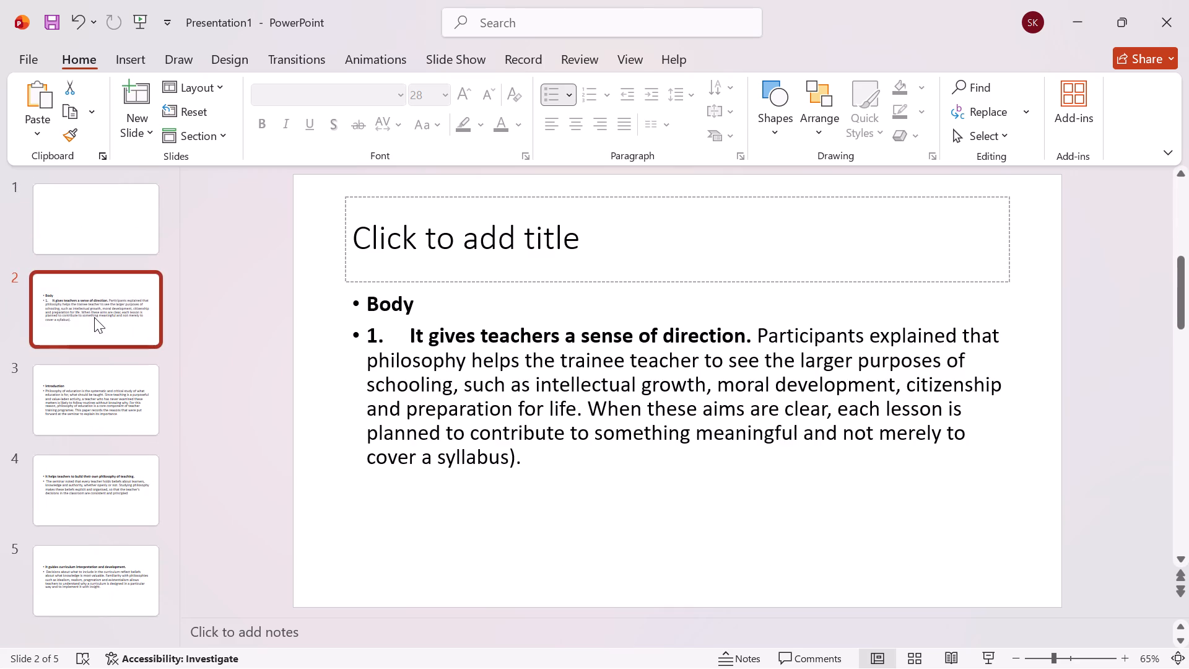
click(76, 222)
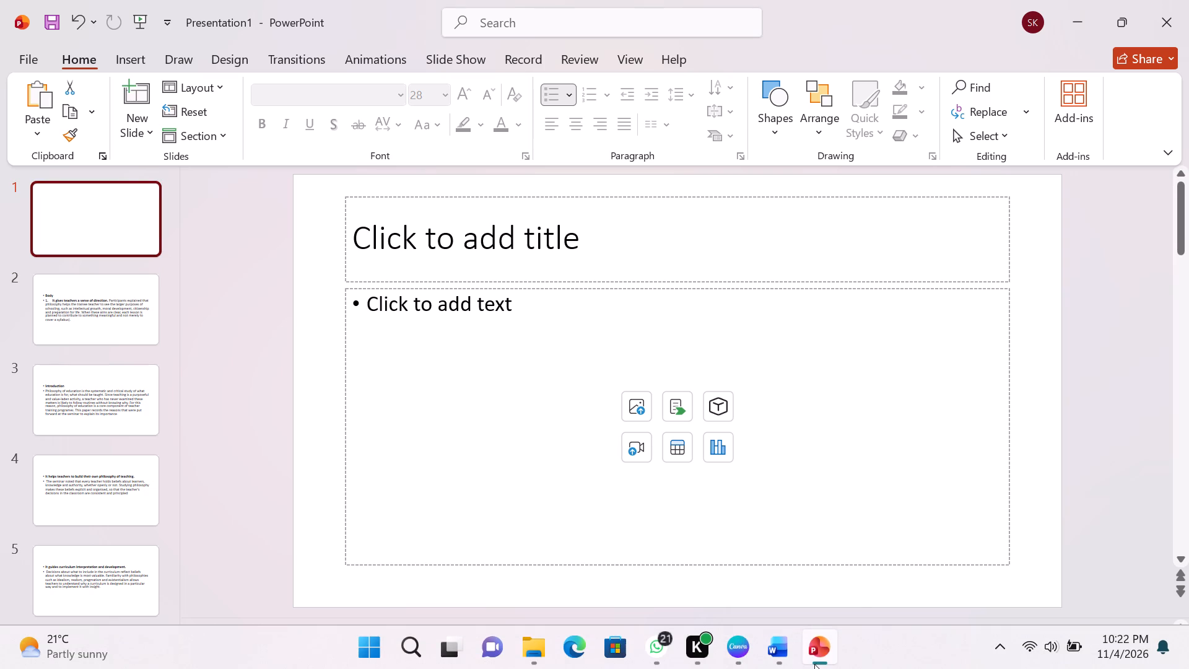
Switch to the tharaka document in Word and paste the copied curriculum interpretation paragraph over the first question's text under THE TASK.
click(817, 658)
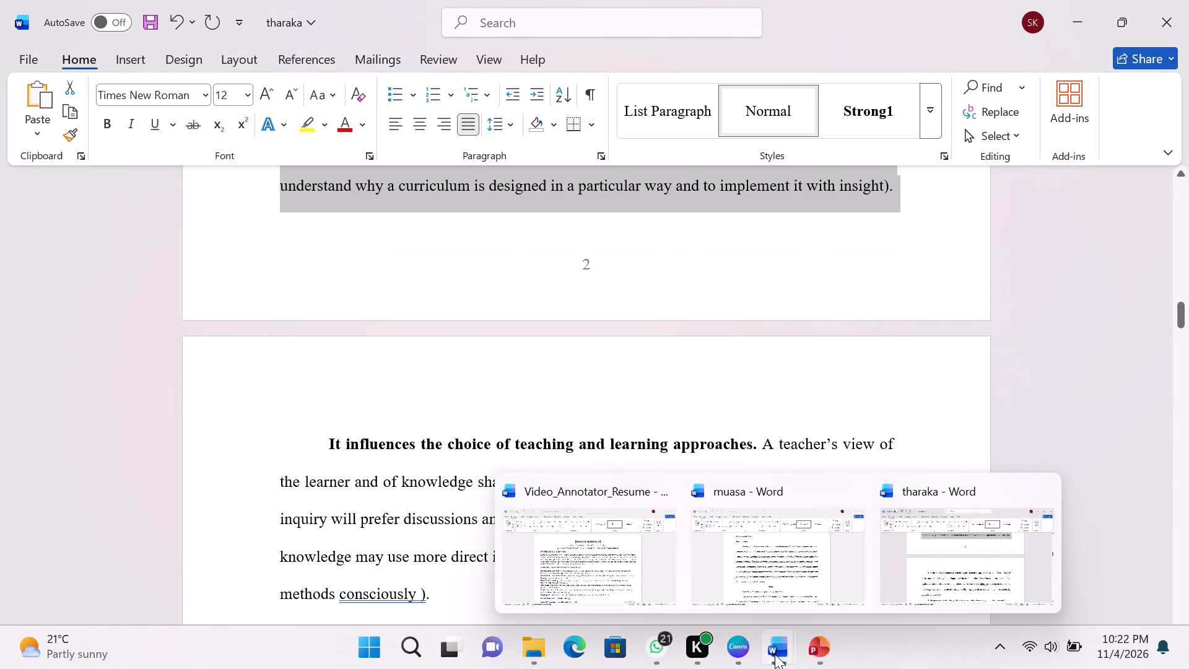
click(948, 559)
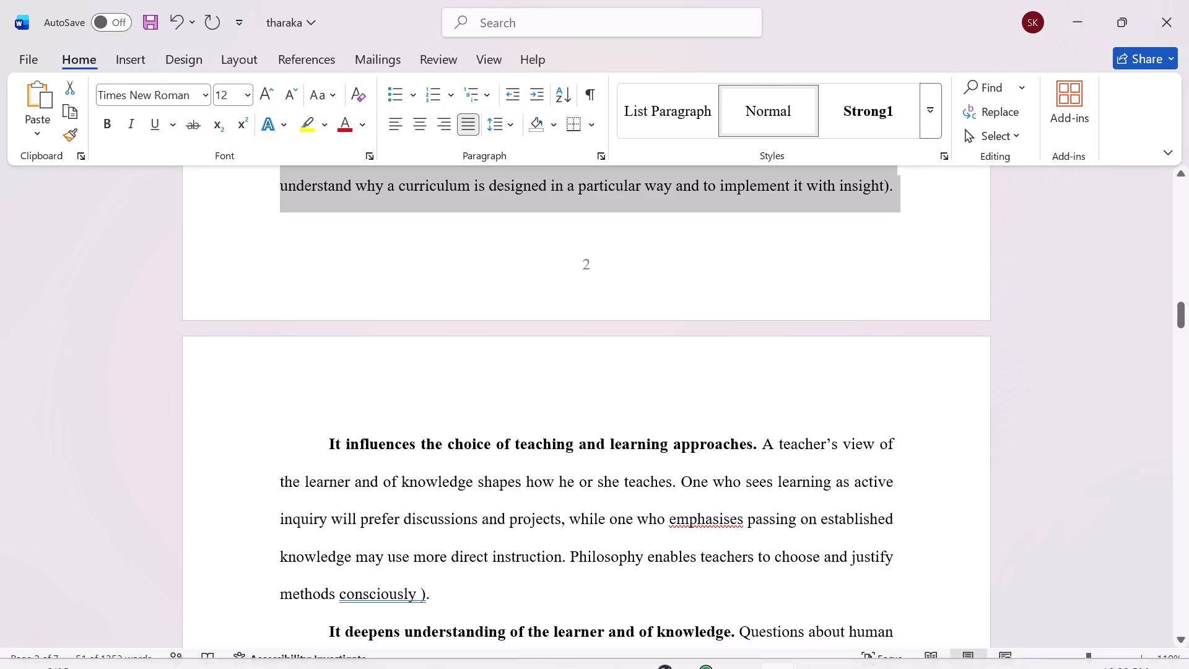
scroll(885, 414, up, 12)
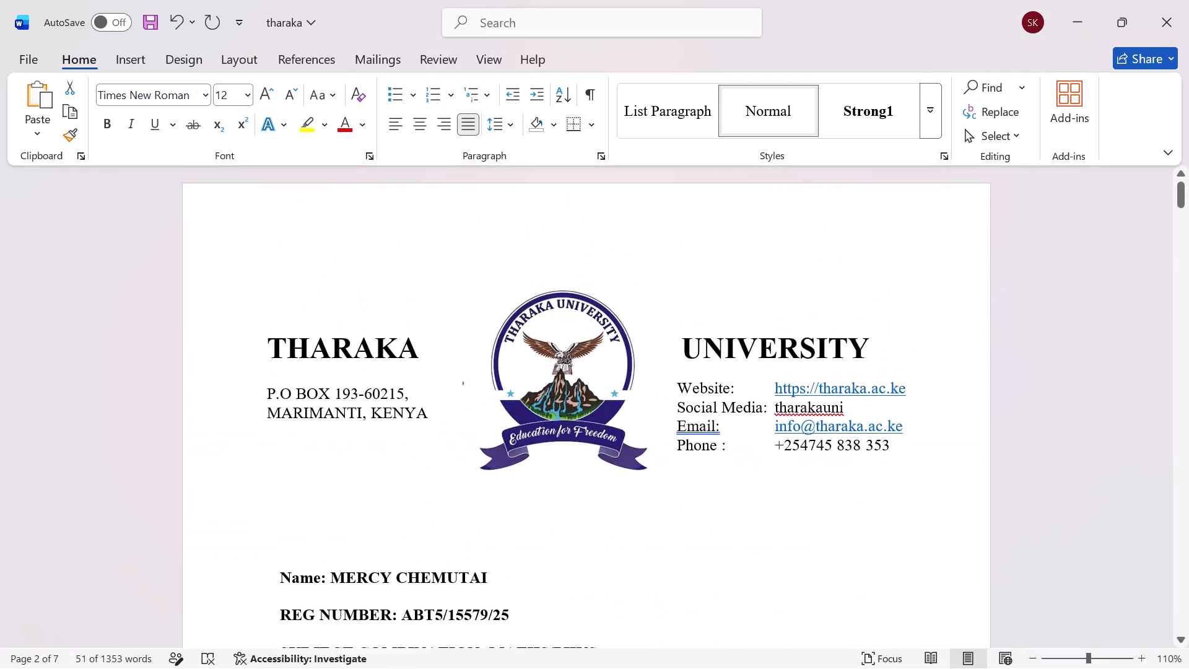
scroll(885, 414, down, 2)
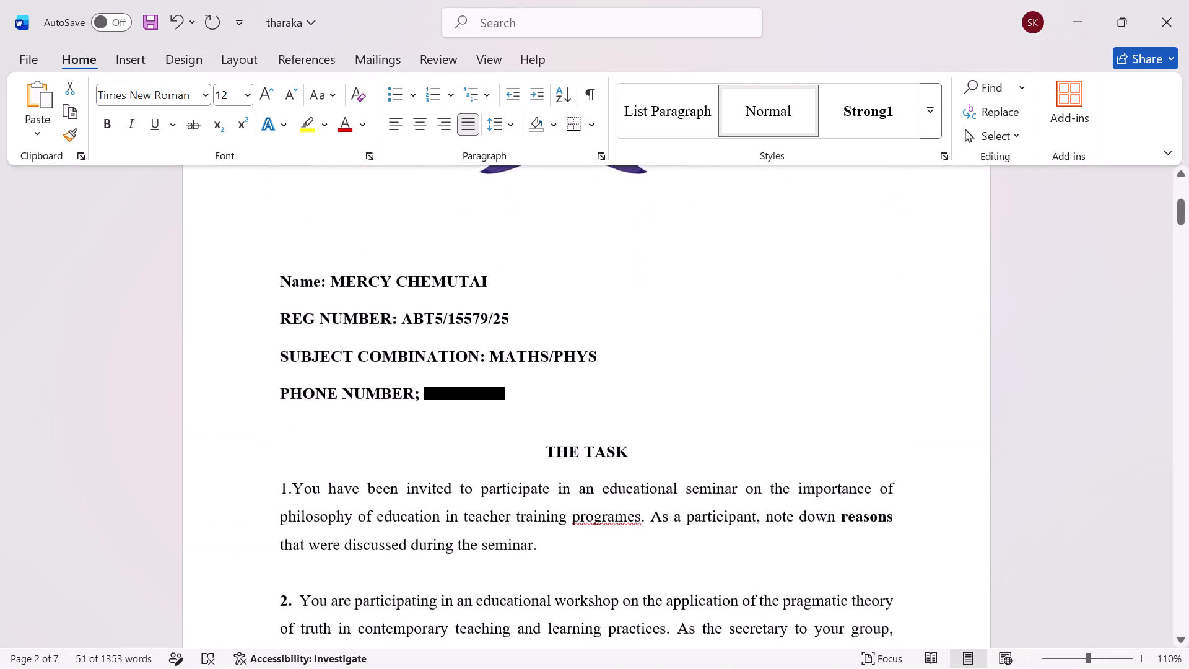
scroll(885, 414, down, 1)
scroll(885, 414, left, 3)
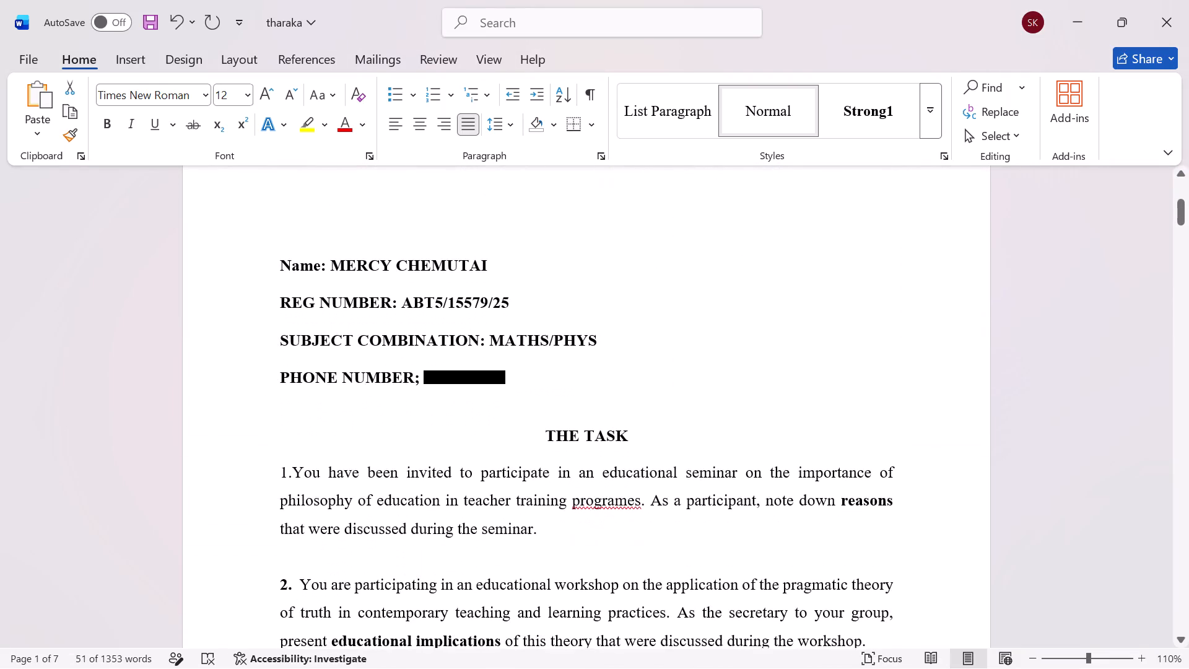
drag(292, 468, 318, 469)
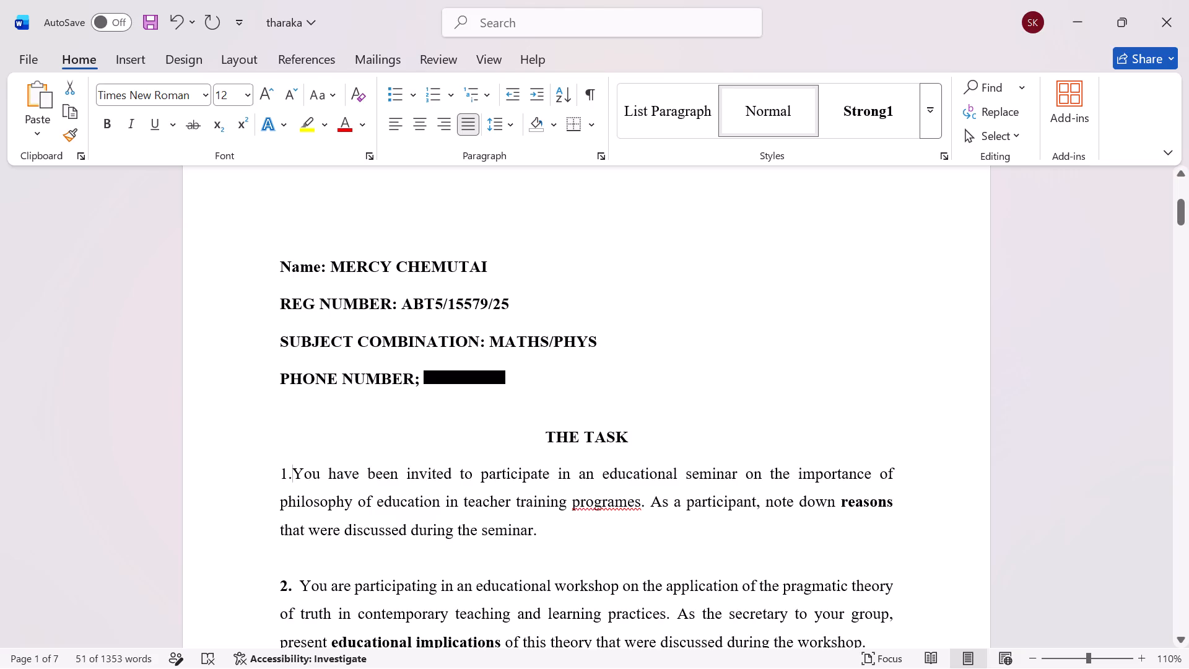
drag(318, 469, 502, 541)
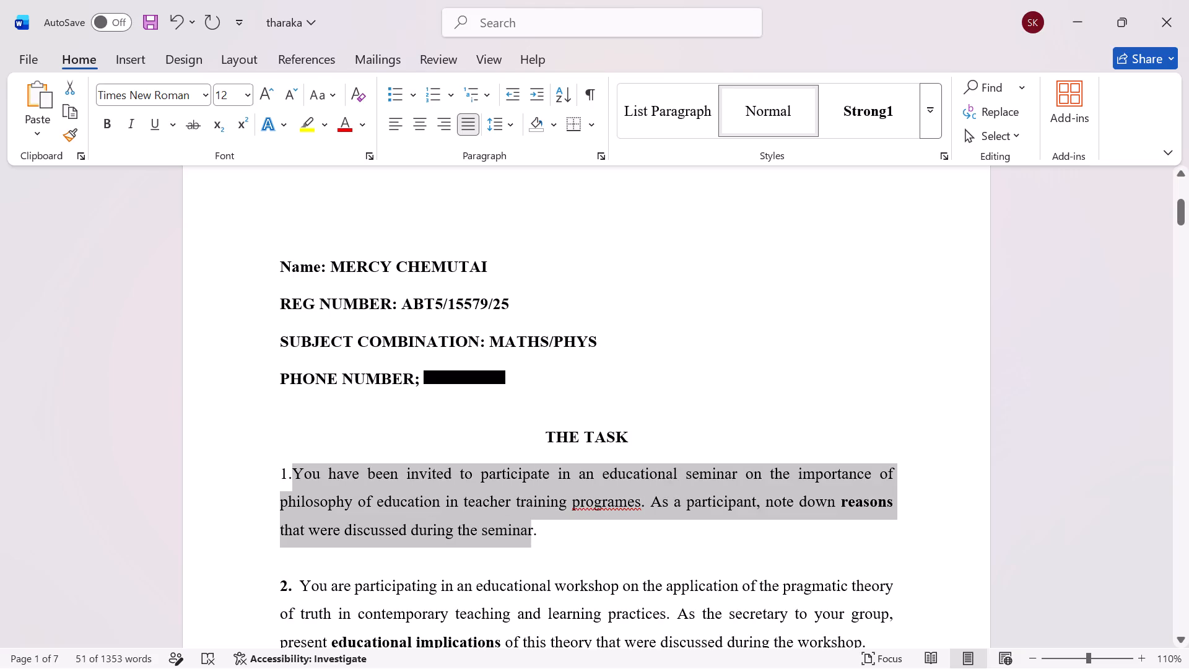
drag(502, 541, 513, 540)
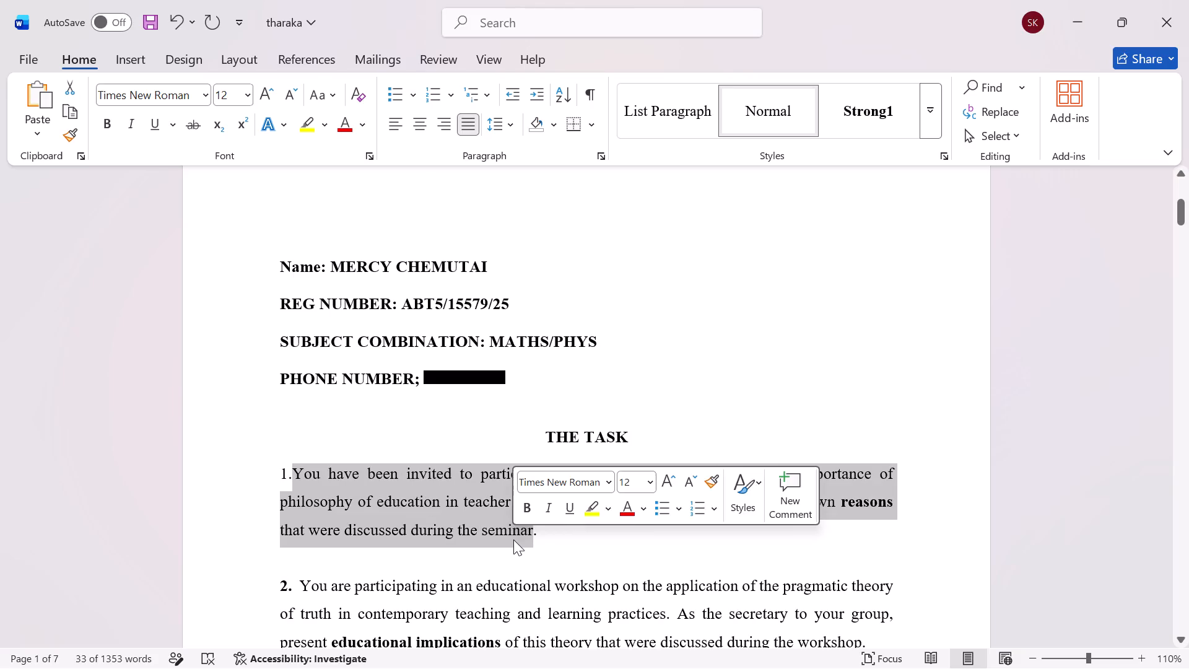
scroll(513, 540, up, 1)
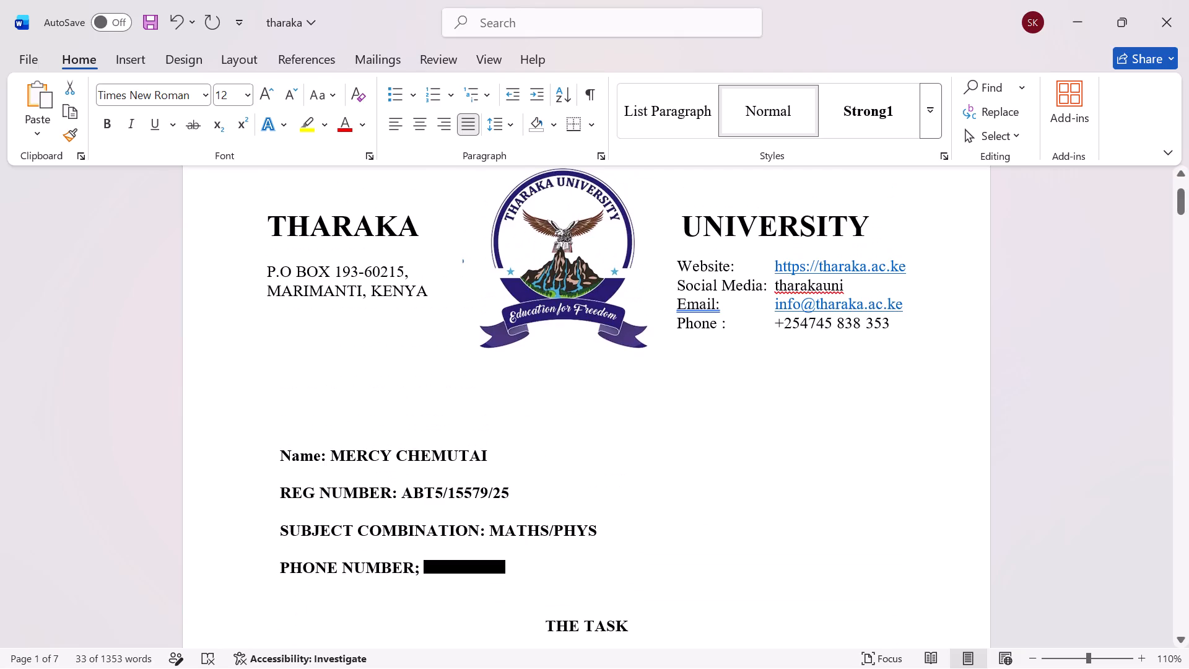
key(ctrl+v)
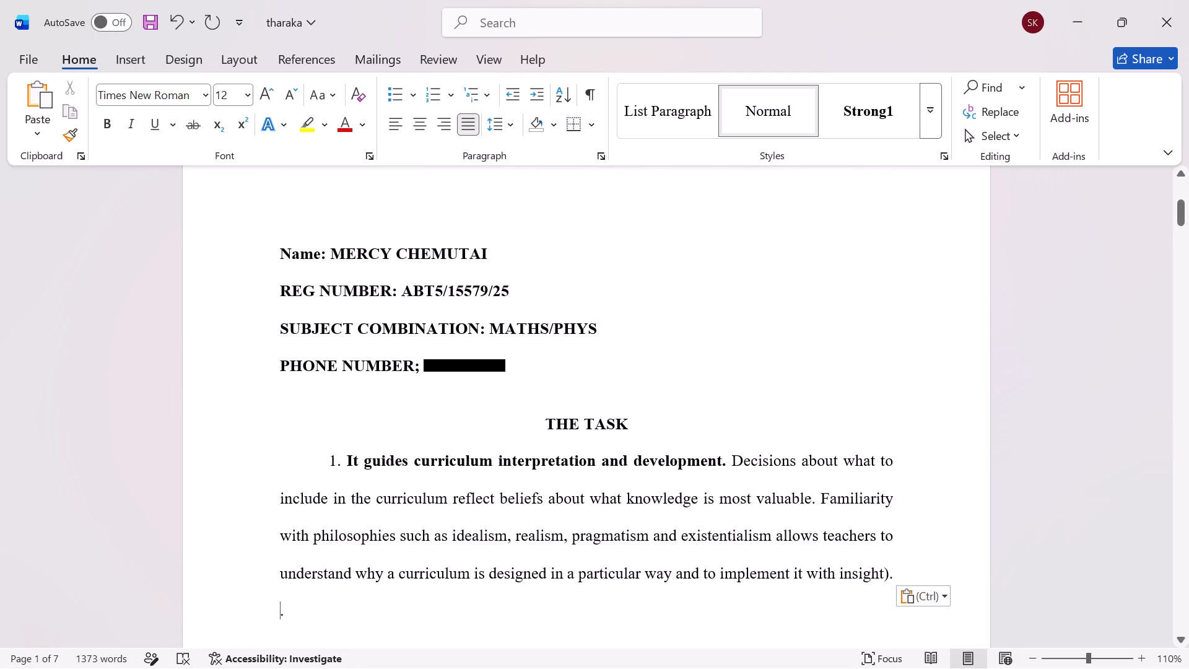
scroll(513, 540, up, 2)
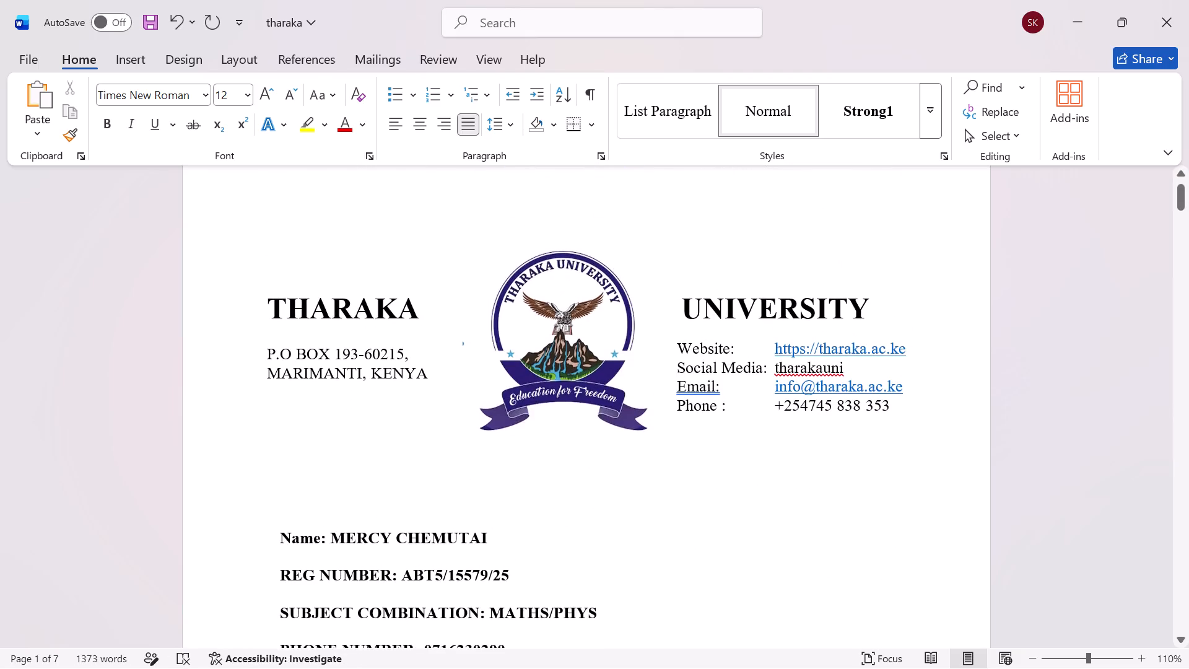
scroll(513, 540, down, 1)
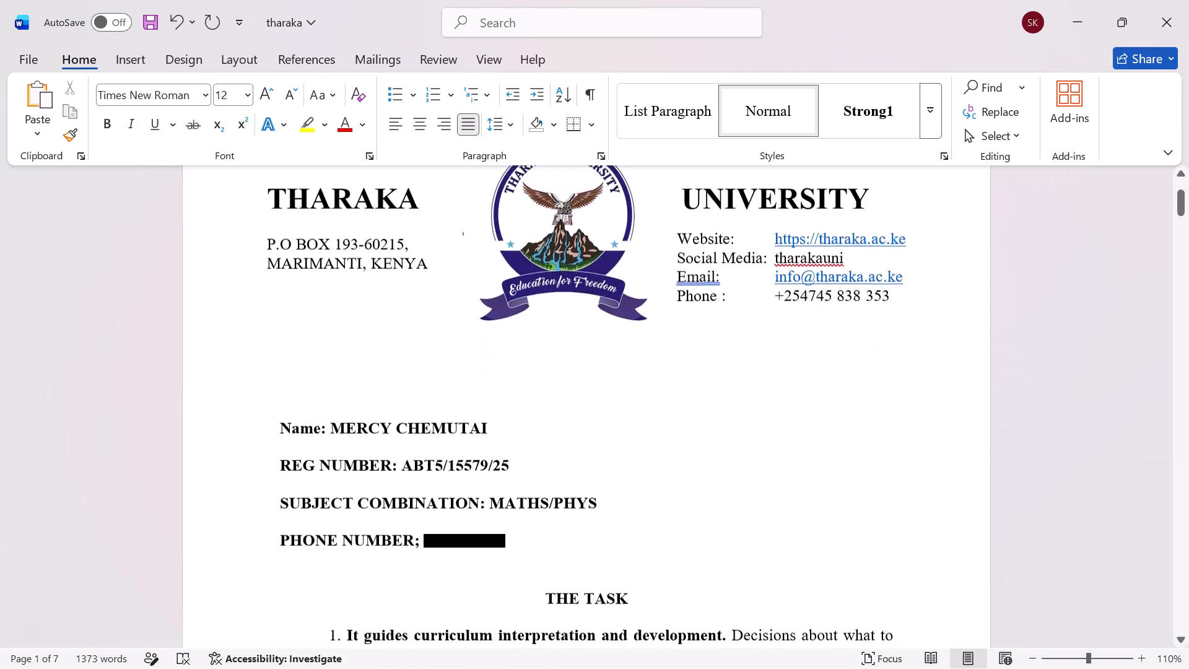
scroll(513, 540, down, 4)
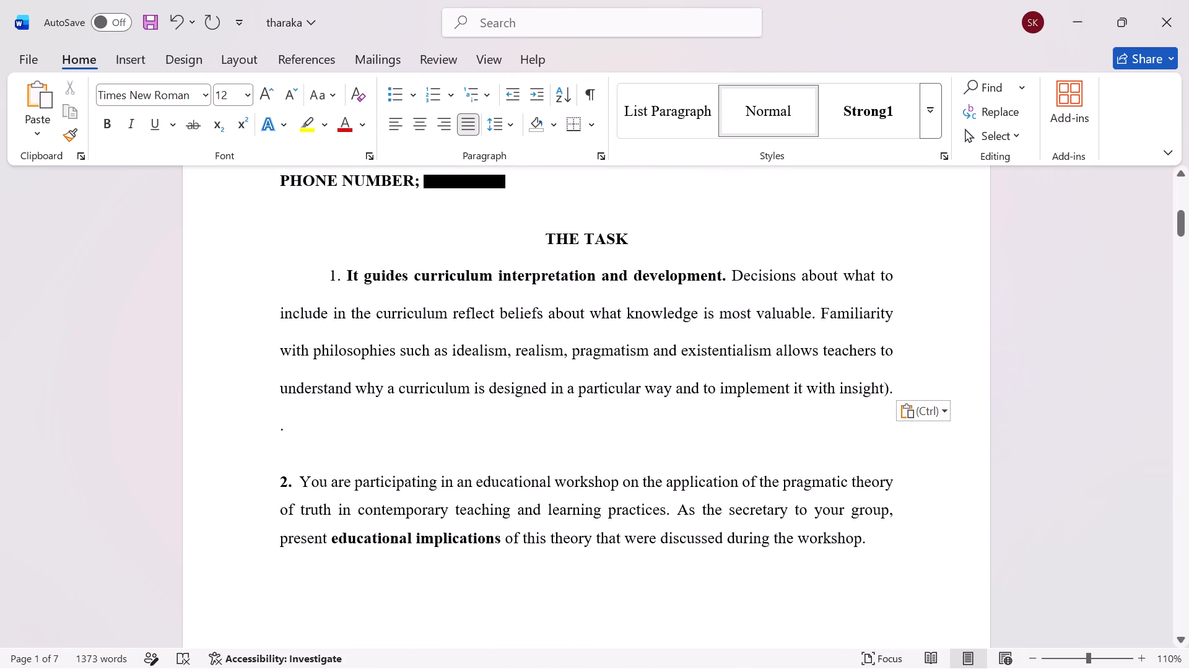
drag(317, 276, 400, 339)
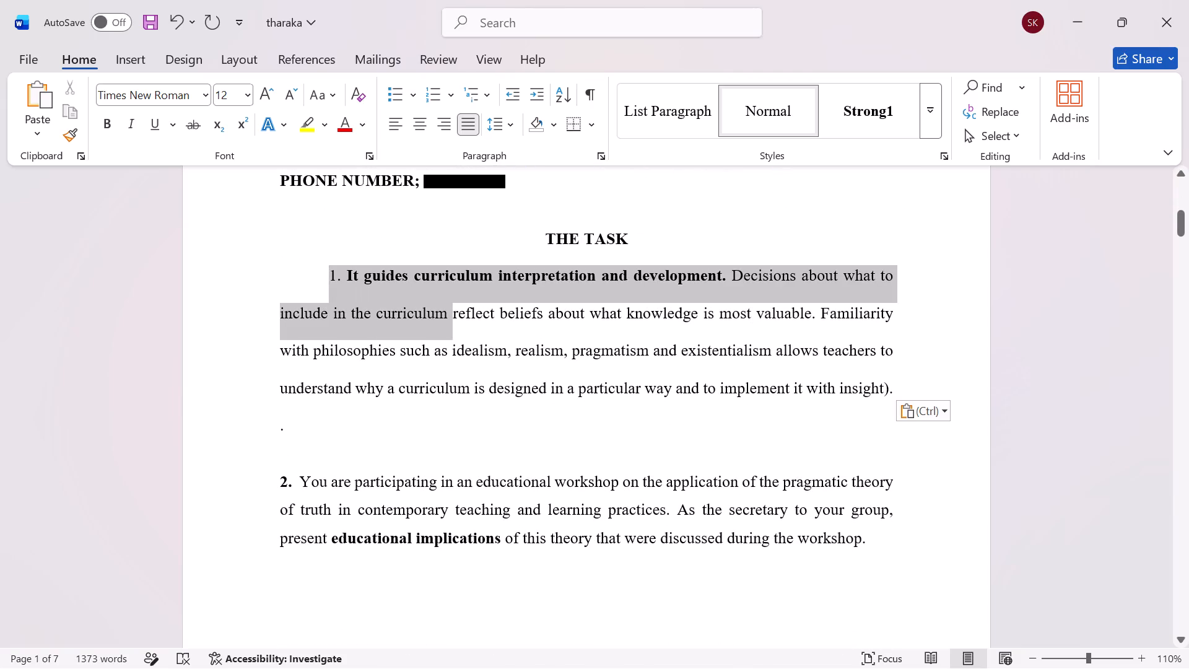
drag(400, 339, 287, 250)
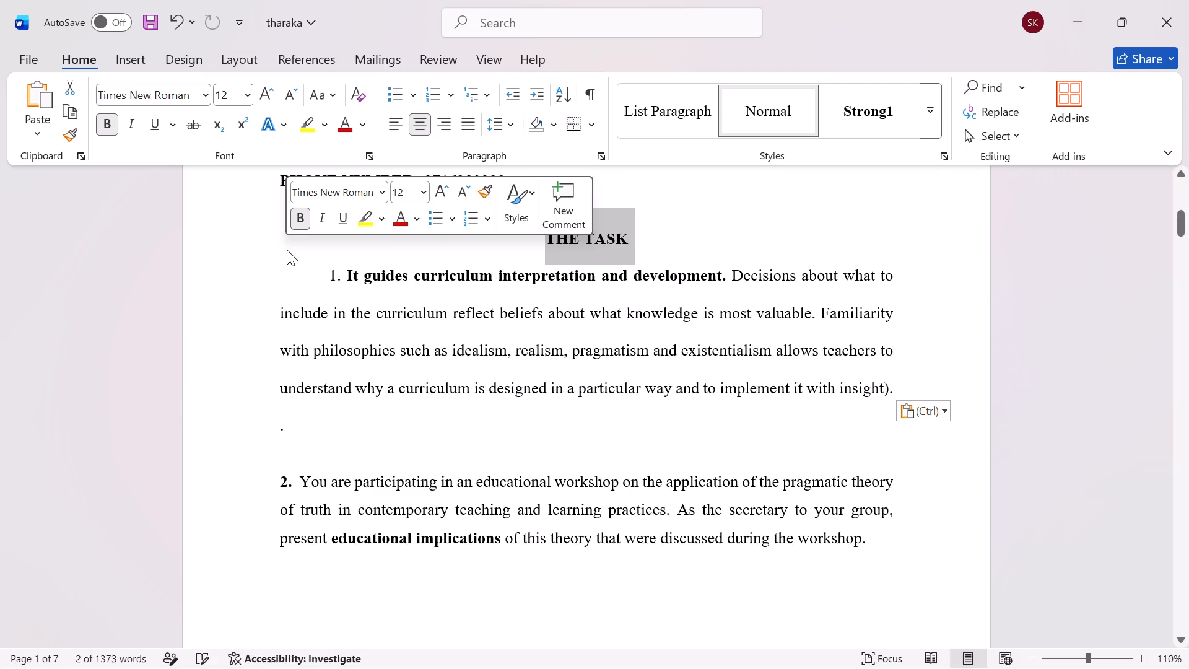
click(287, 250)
Read through the Question One introduction and body points in the tharaka document, down to the points on ethics and policies.
scroll(287, 250, down, 5)
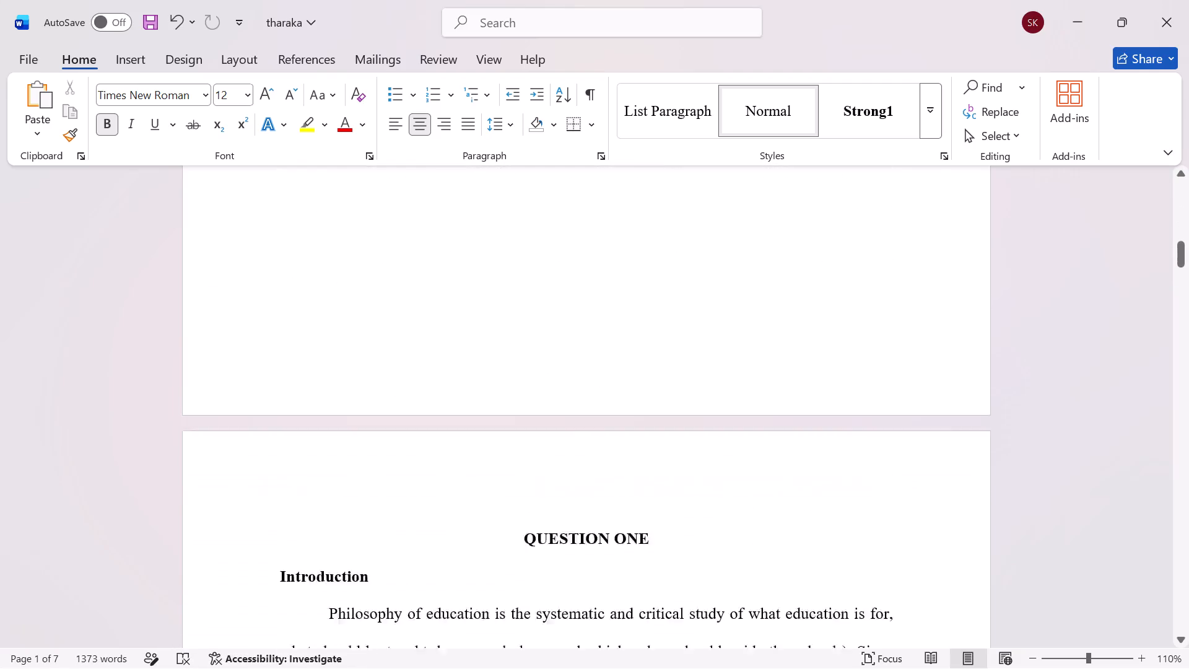
scroll(287, 250, up, 2)
scroll(287, 250, down, 1)
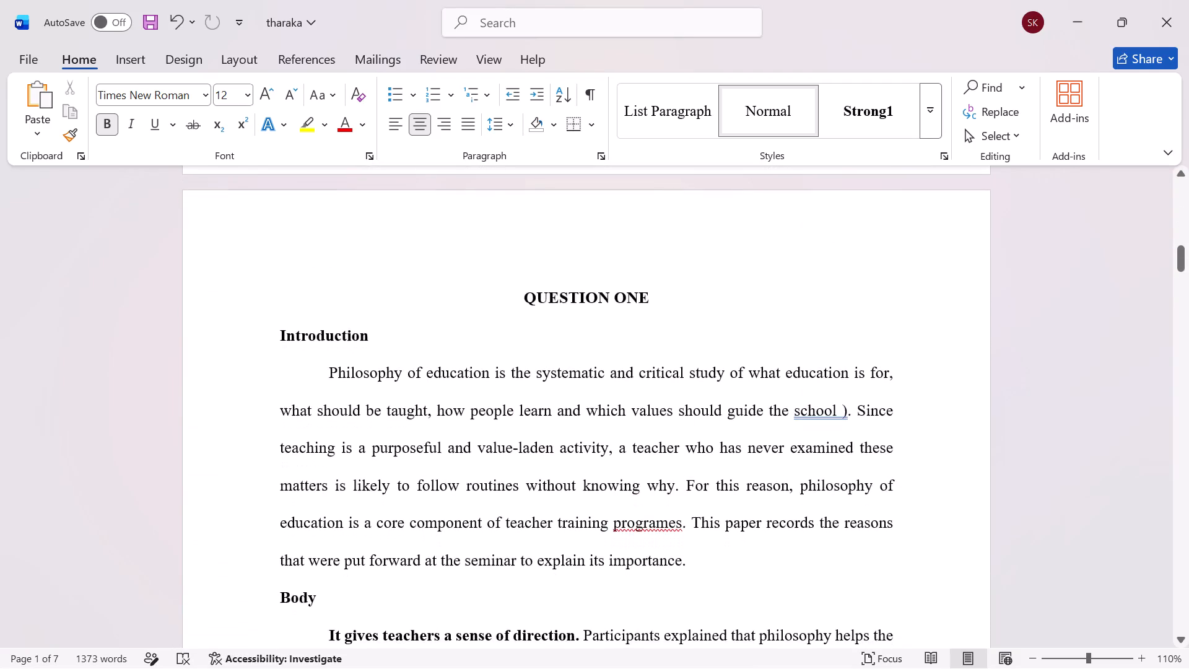
scroll(287, 250, down, 4)
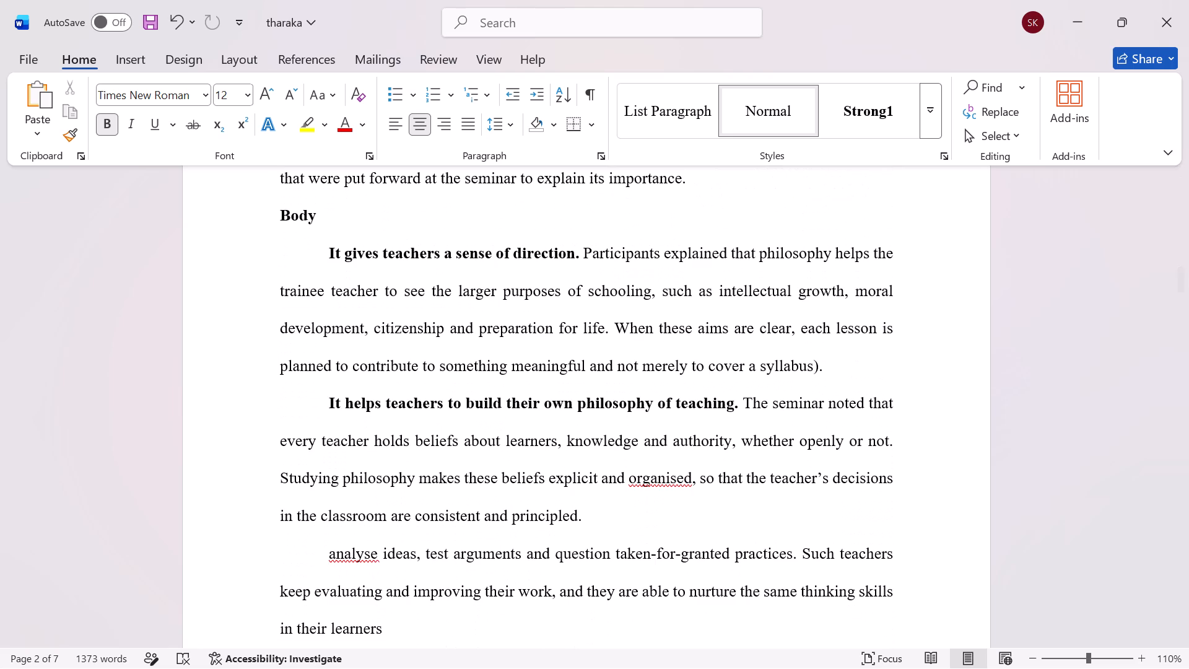
scroll(287, 250, down, 6)
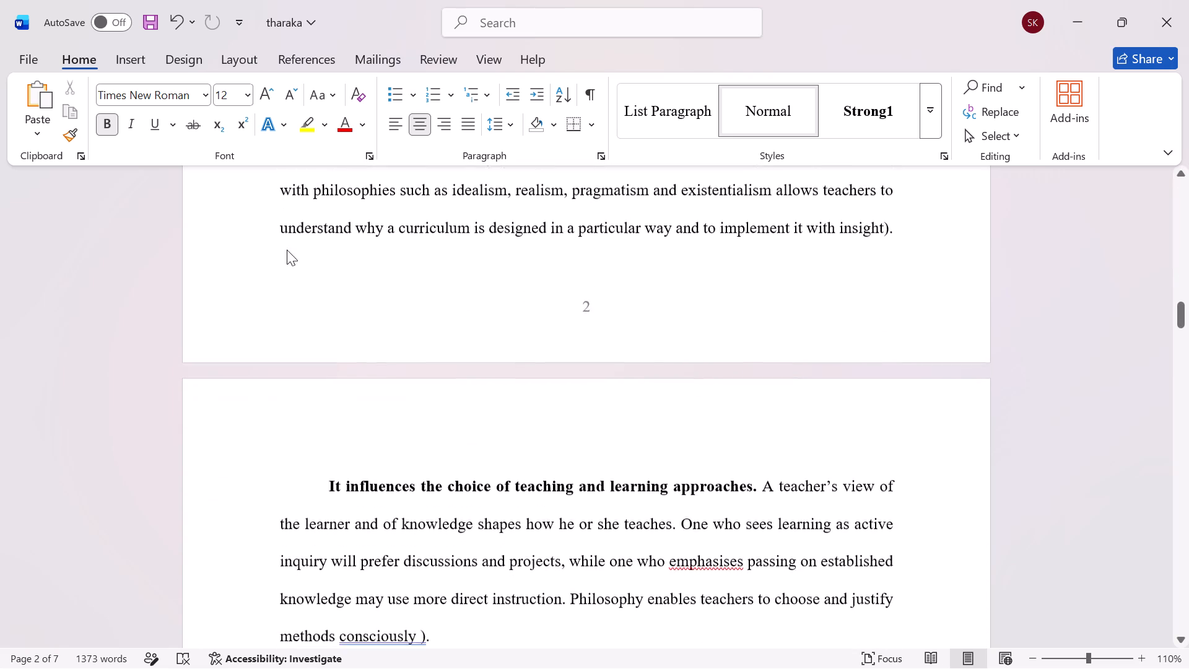
scroll(287, 250, down, 4)
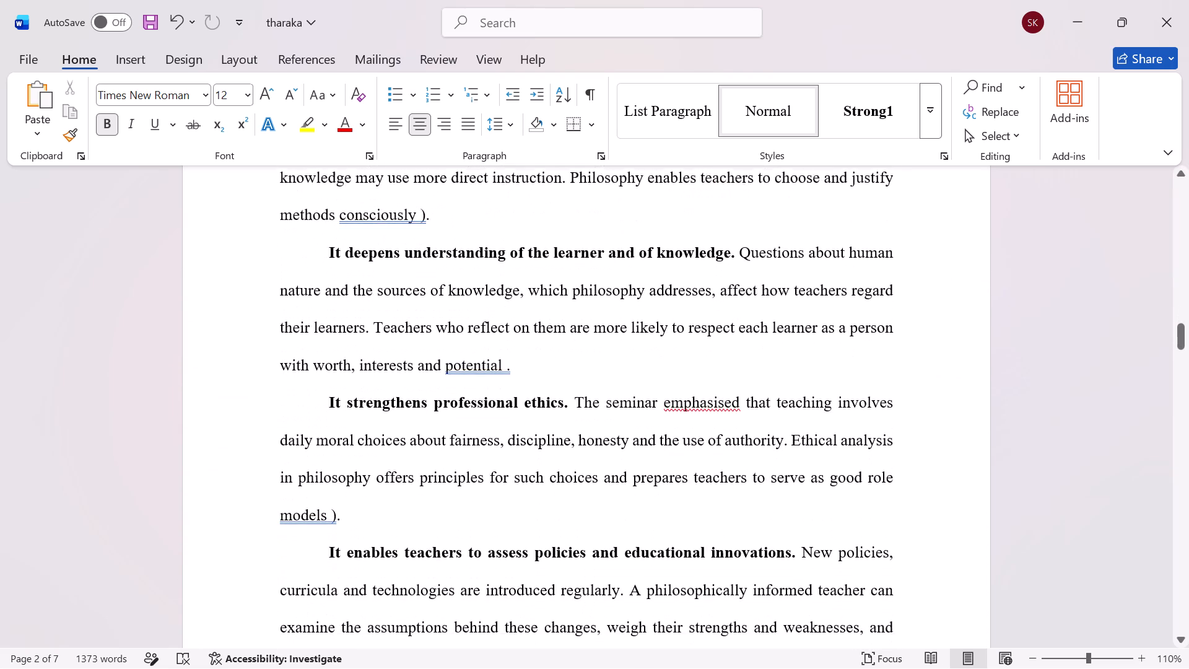
scroll(287, 250, down, 1)
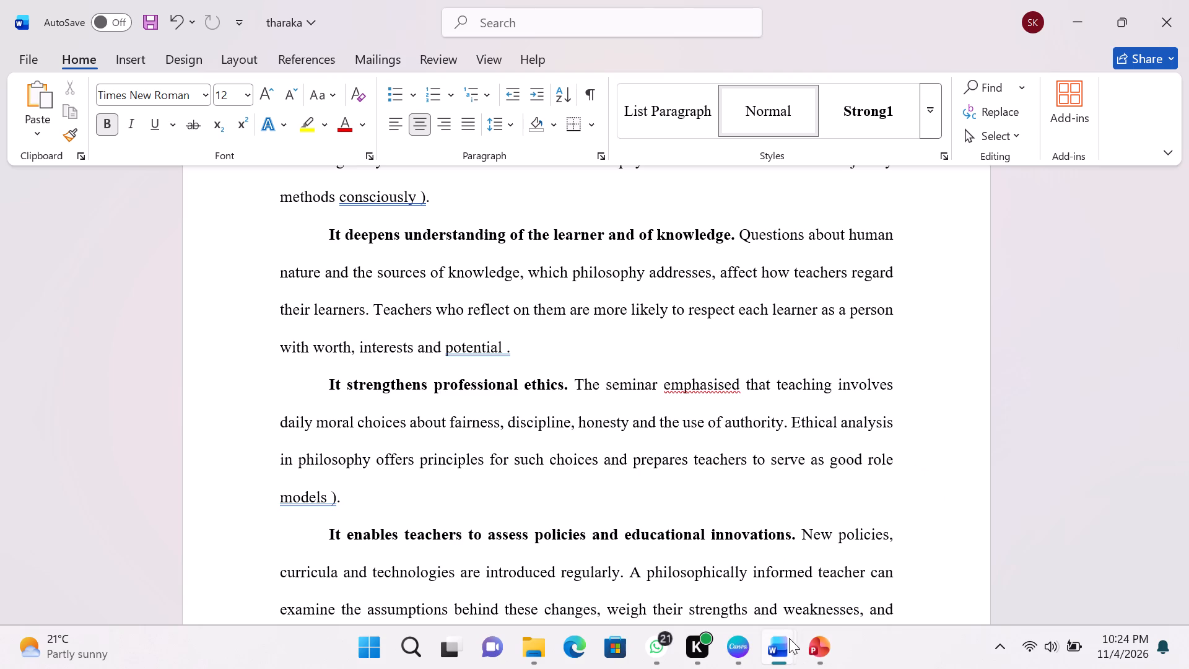
Switch to the PowerPoint presentation and enter PHILOSOPHY OF EDUCATION as the title of the blank first slide.
click(814, 556)
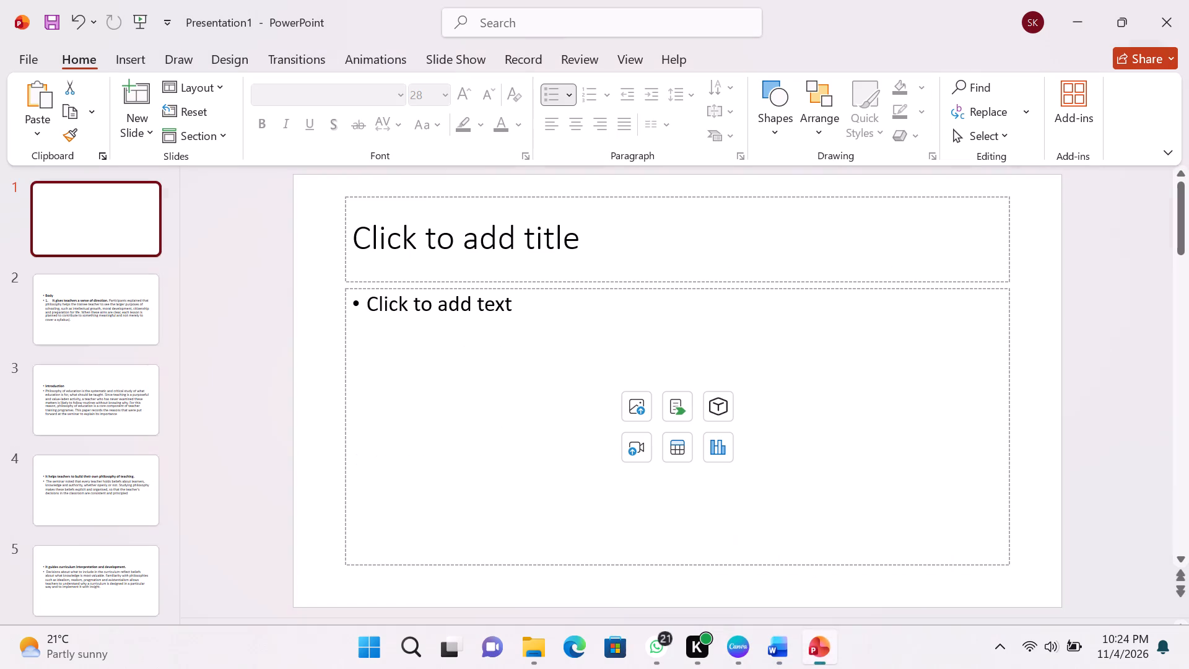
click(380, 252)
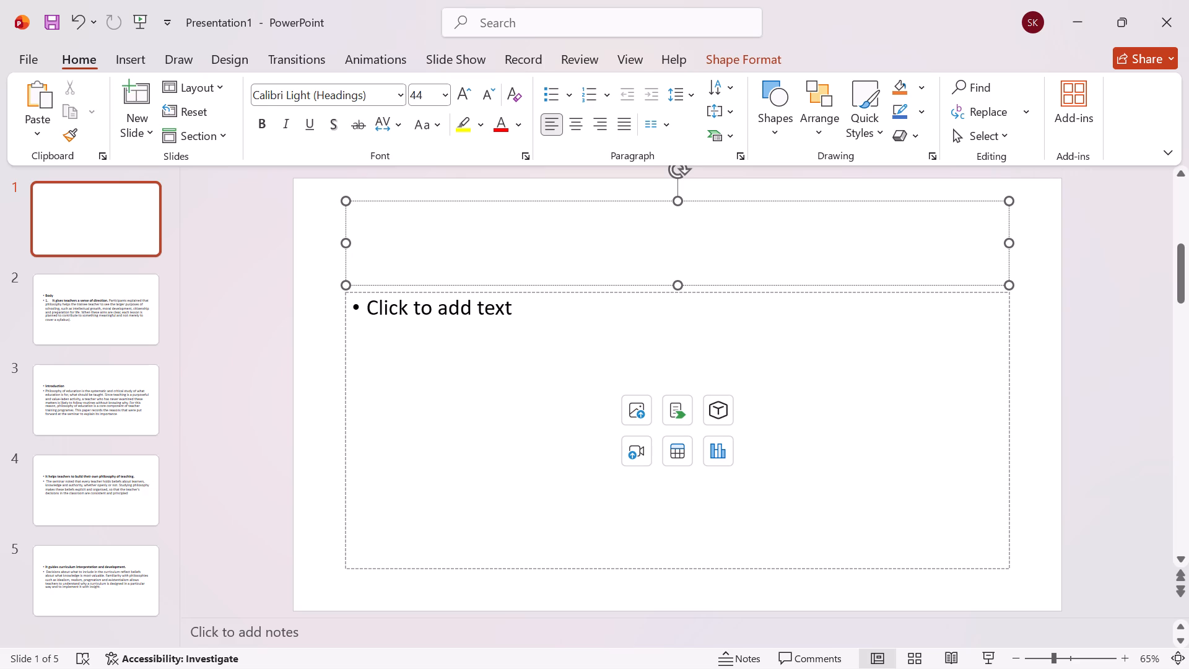
key(p)
key(h)
text(ILO)
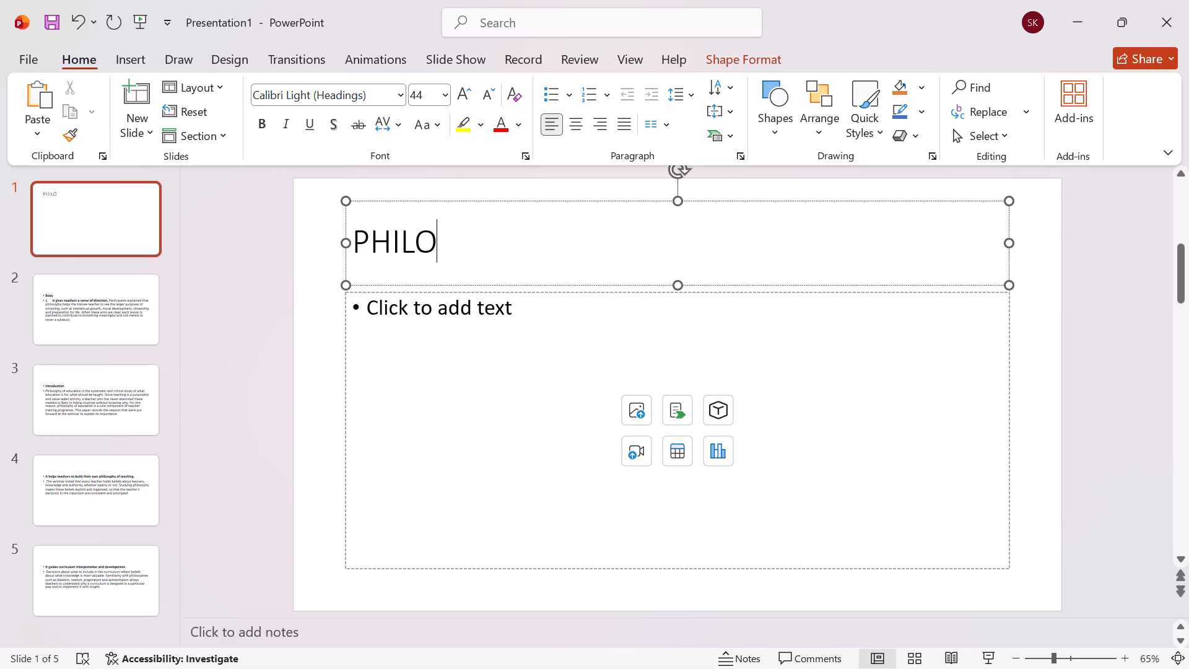
text(SOP)
key(h)
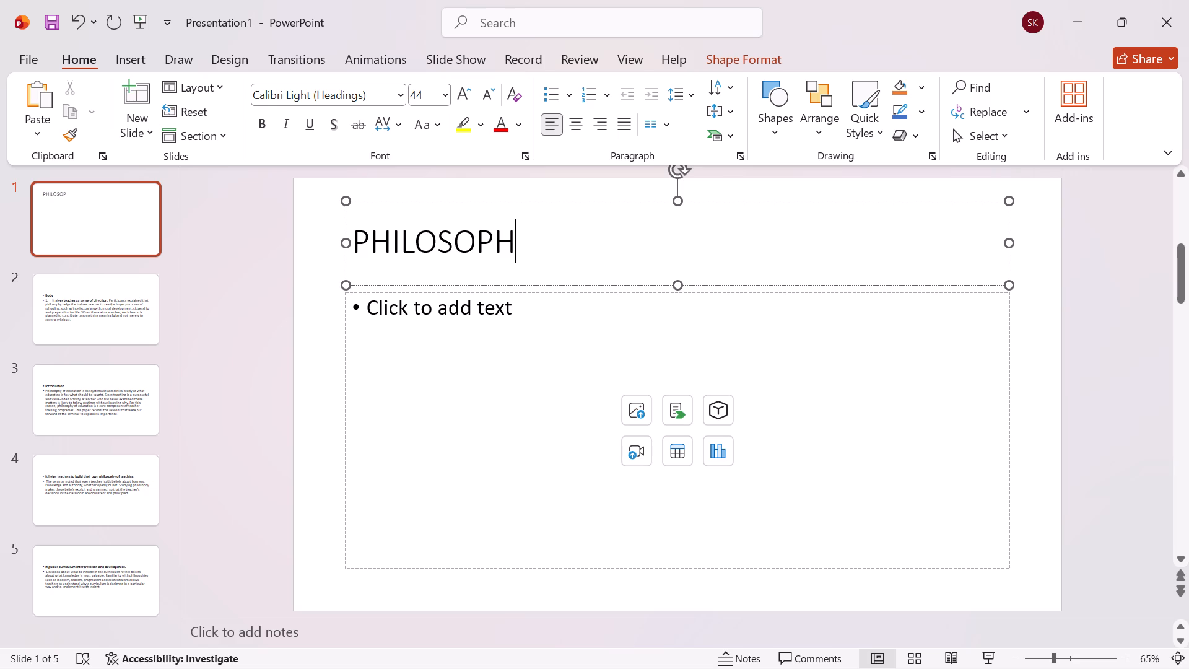
key(y)
key(space)
text(OF EDUCA)
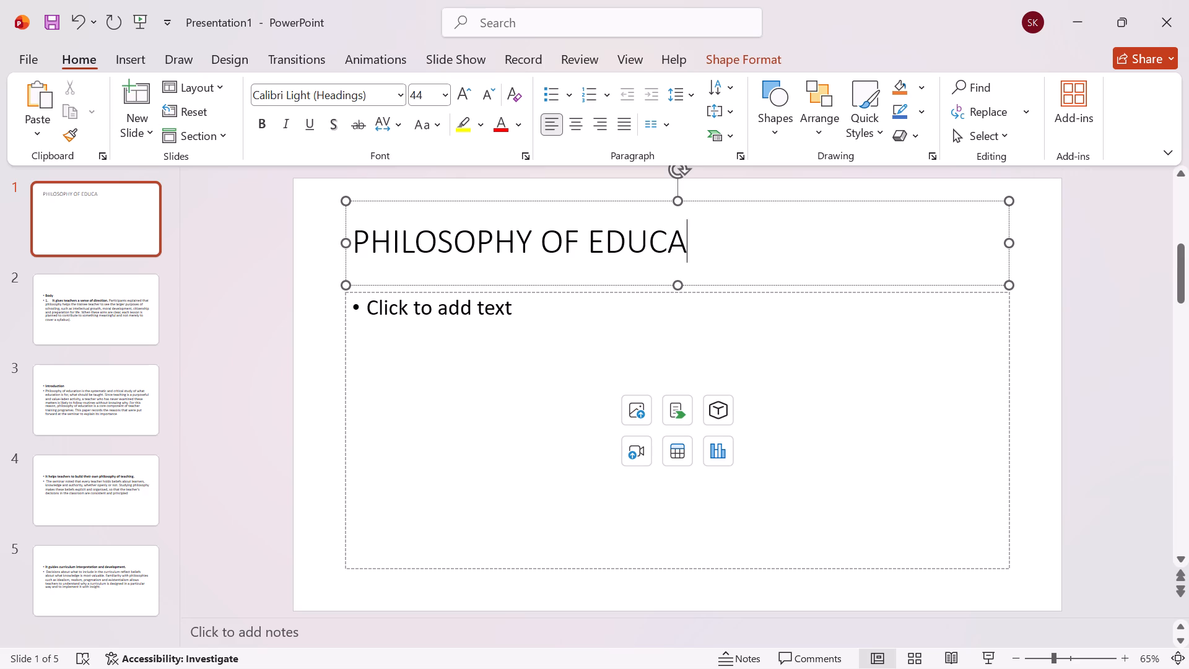
text(TION)
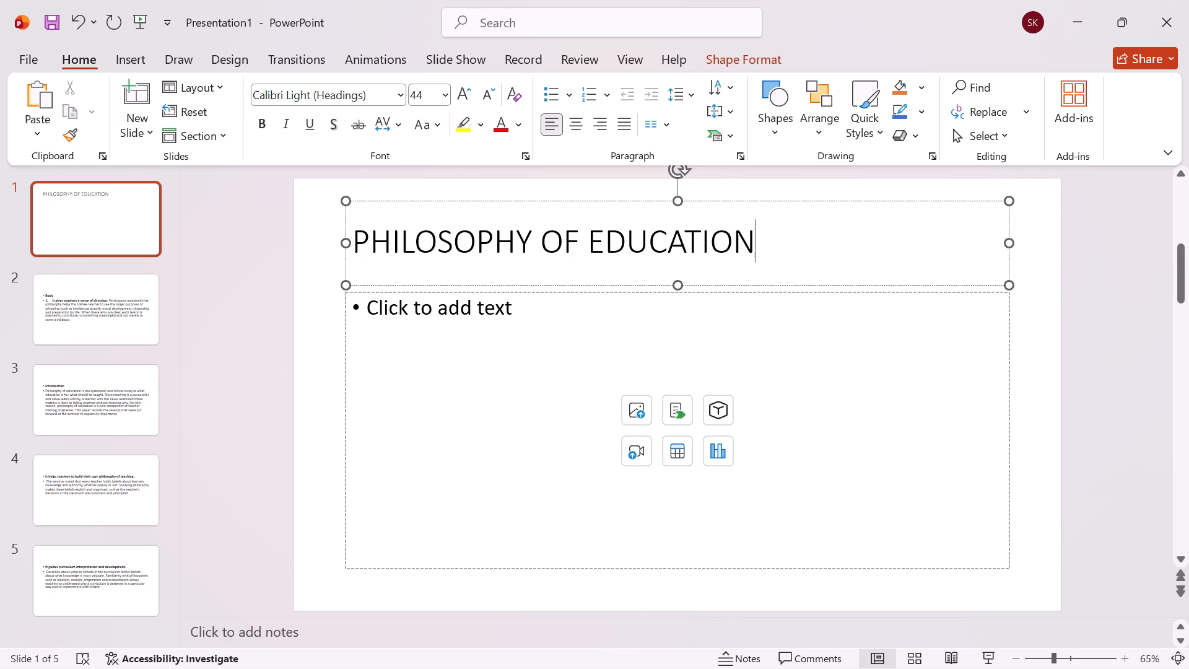